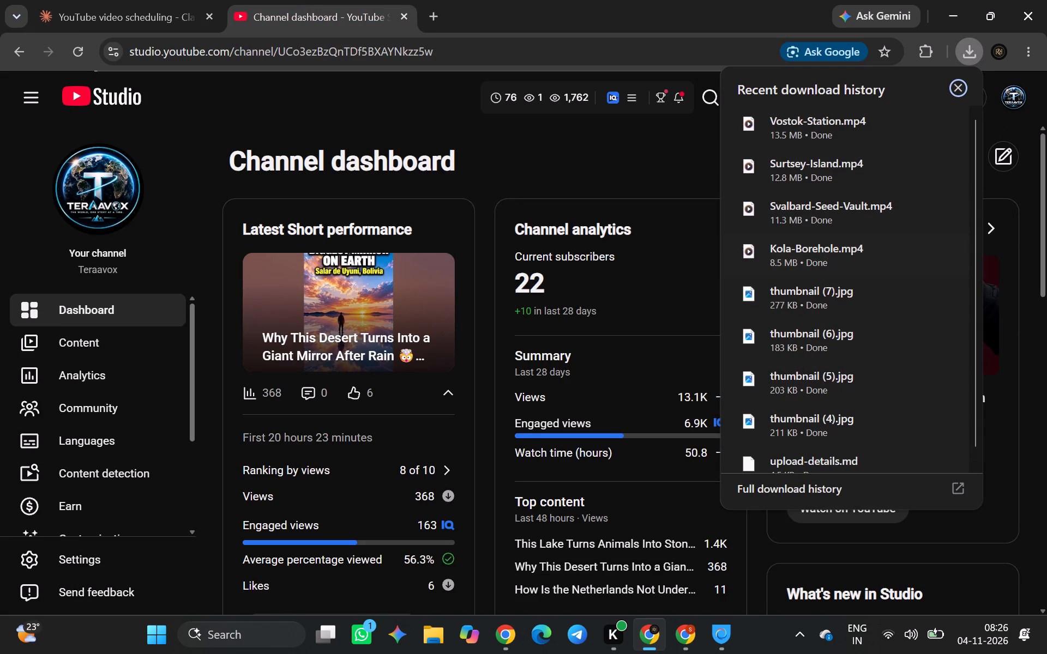
# Review the scheduled and published dates of the channel's Shorts in YouTube Studio.
pyautogui.click(110, 338)
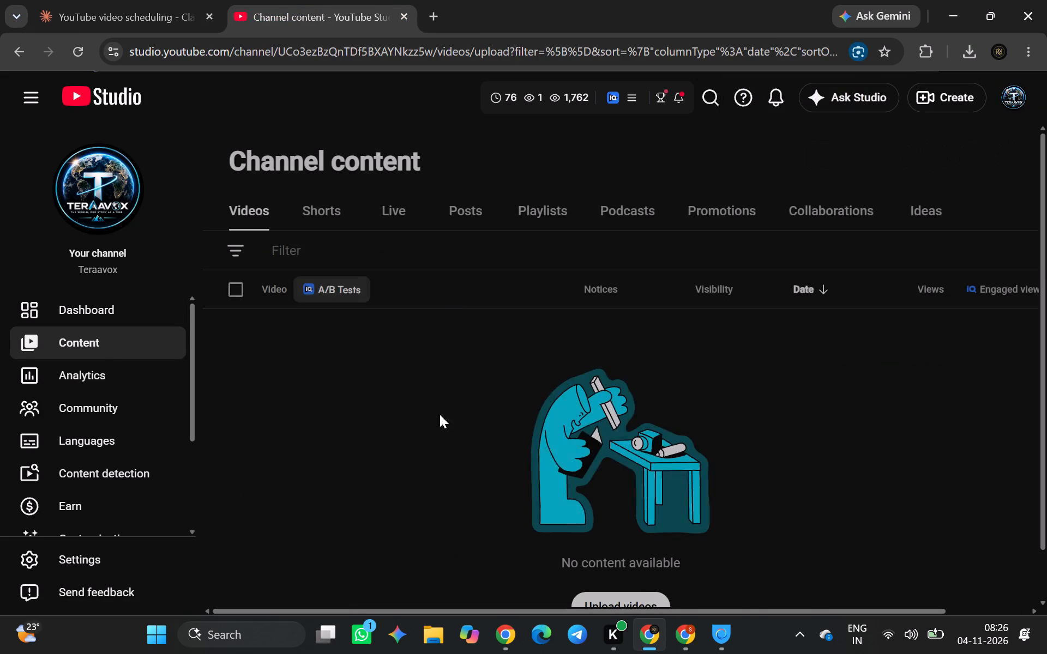
pyautogui.click(321, 217)
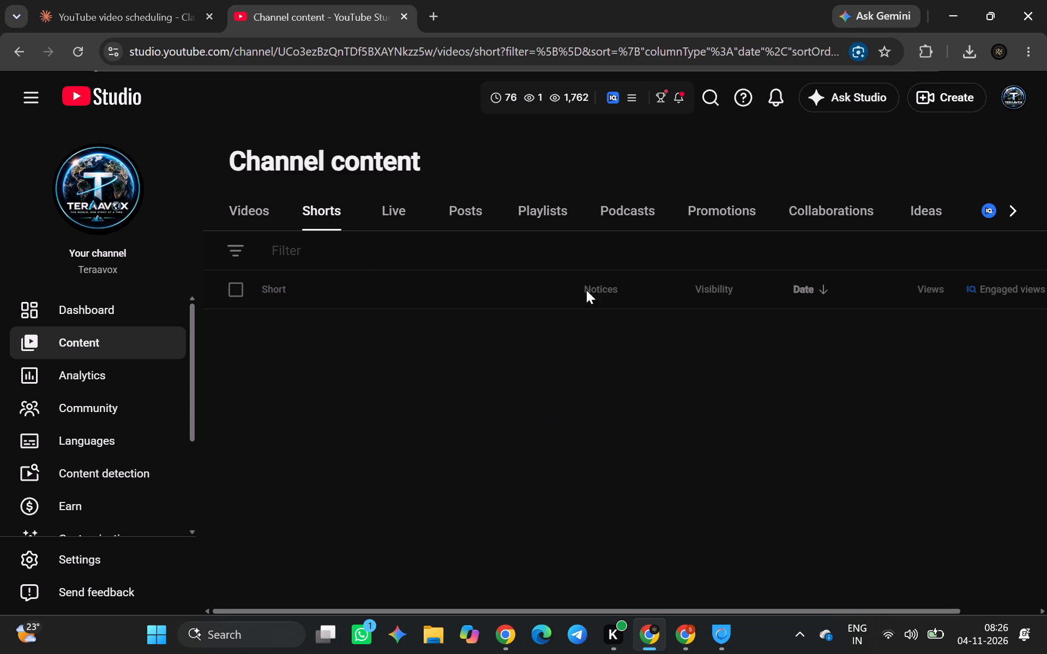
pyautogui.scroll(1, 479, 416)
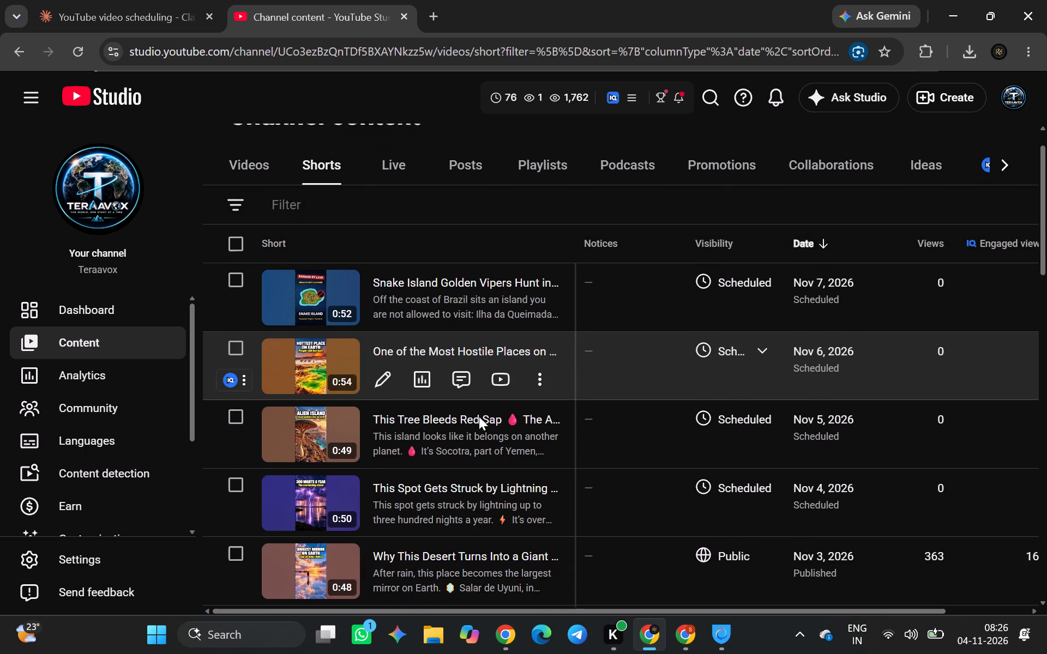
pyautogui.scroll(1, 479, 416)
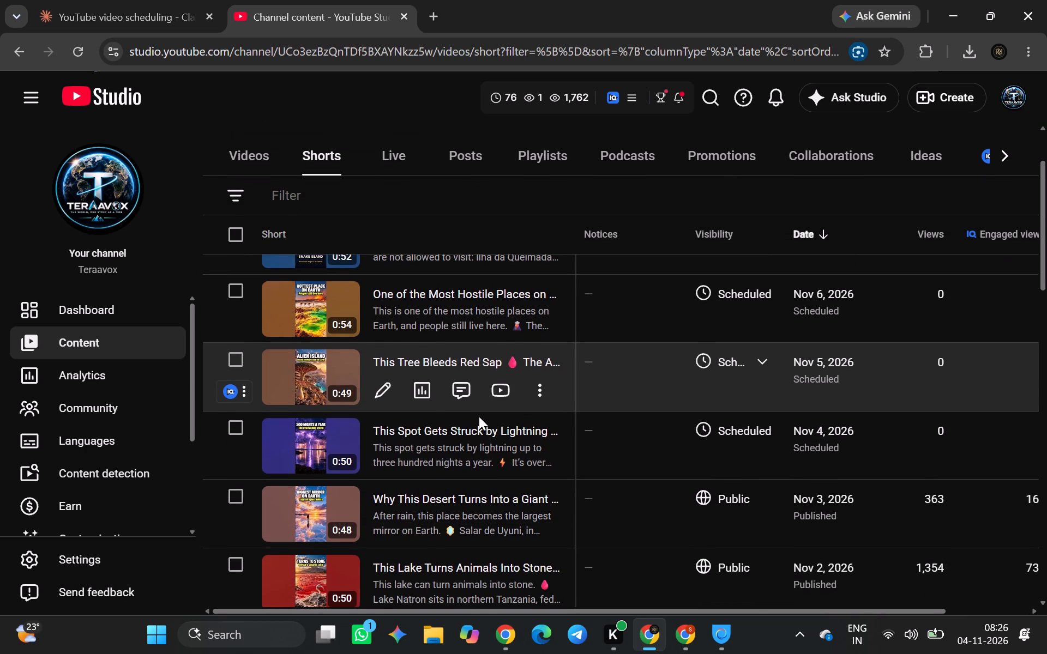
pyautogui.scroll(1, 479, 416)
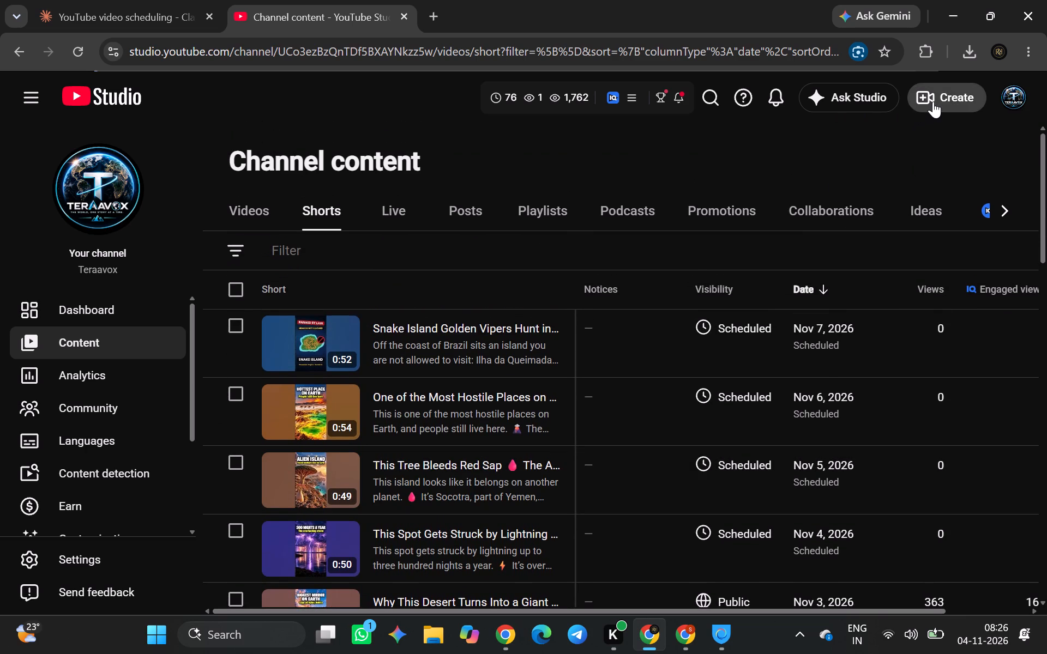
# Start a new video upload in YouTube Studio with the downloaded Kola-Borehole.mp4.
pyautogui.click(933, 101)
pyautogui.click(912, 143)
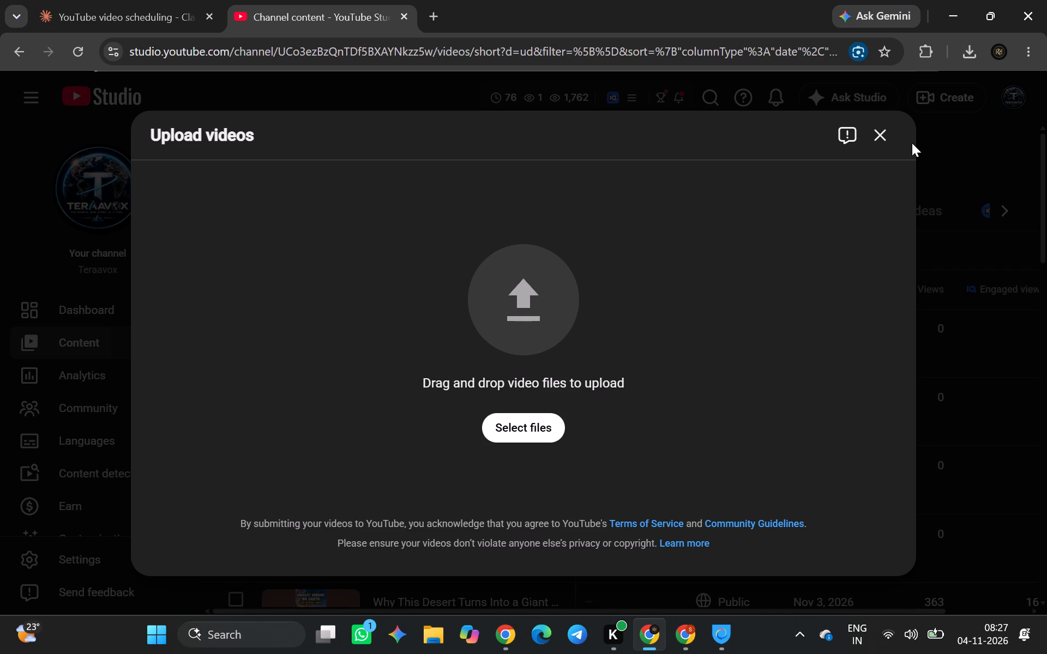
pyautogui.click(974, 53)
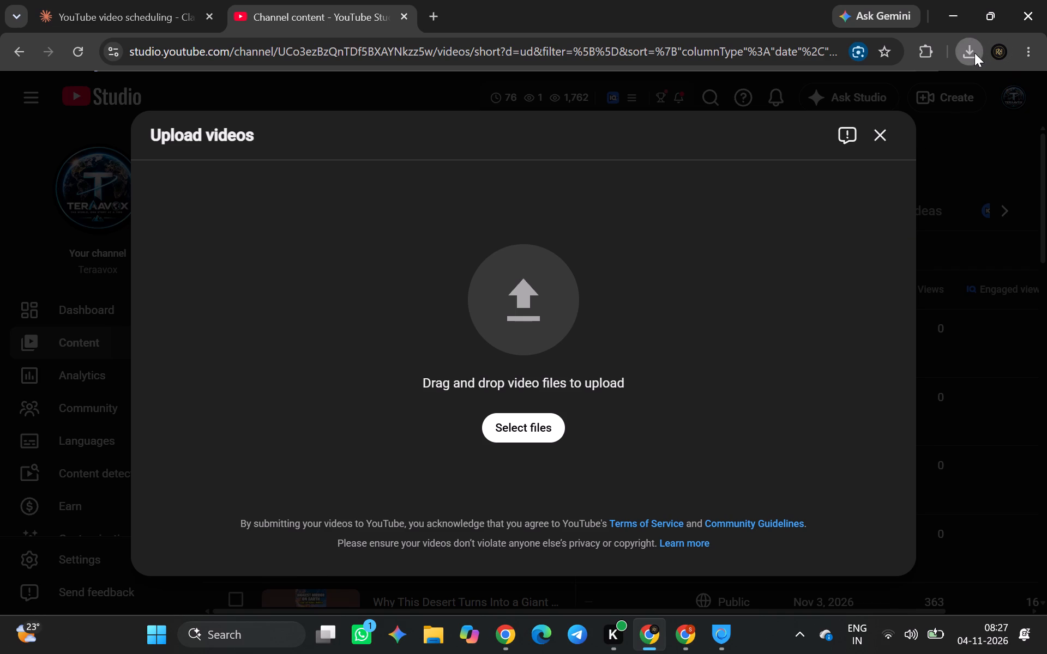
pyautogui.scroll(-1, 826, 381)
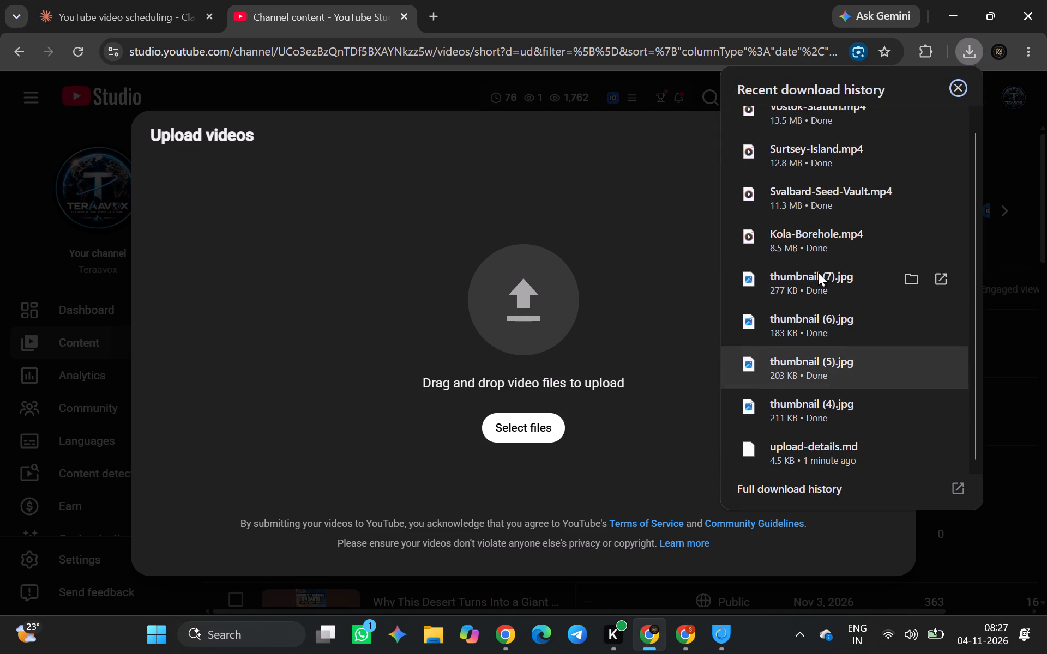
pyautogui.moveTo(816, 250); pyautogui.dragTo(495, 348)
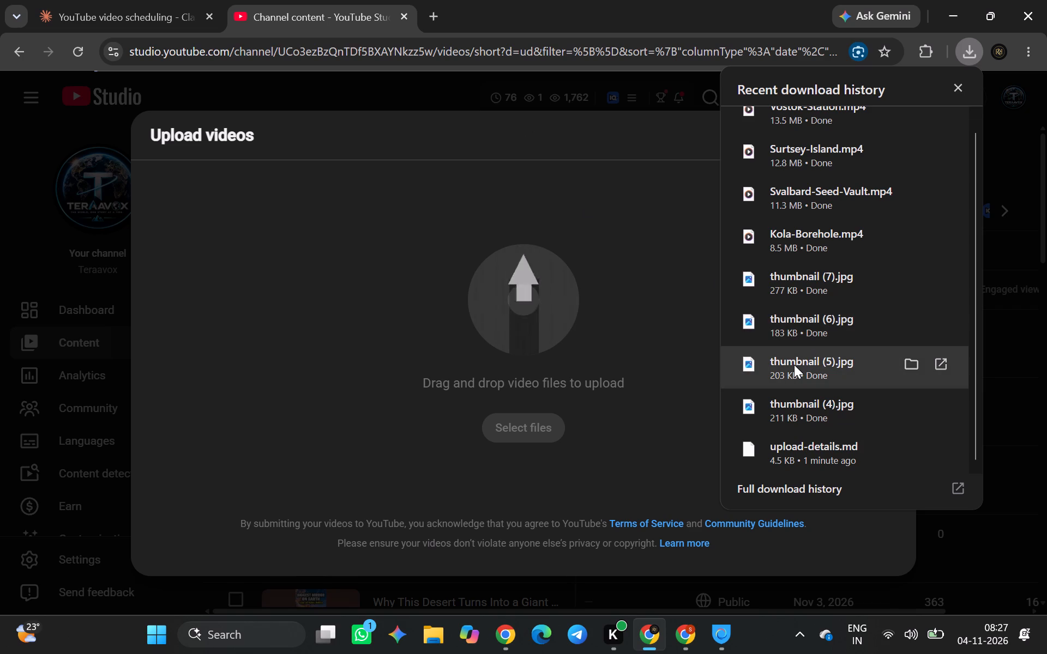
# Open the downloaded upload-details.md file in Notepad.
pyautogui.doubleClick(793, 453)
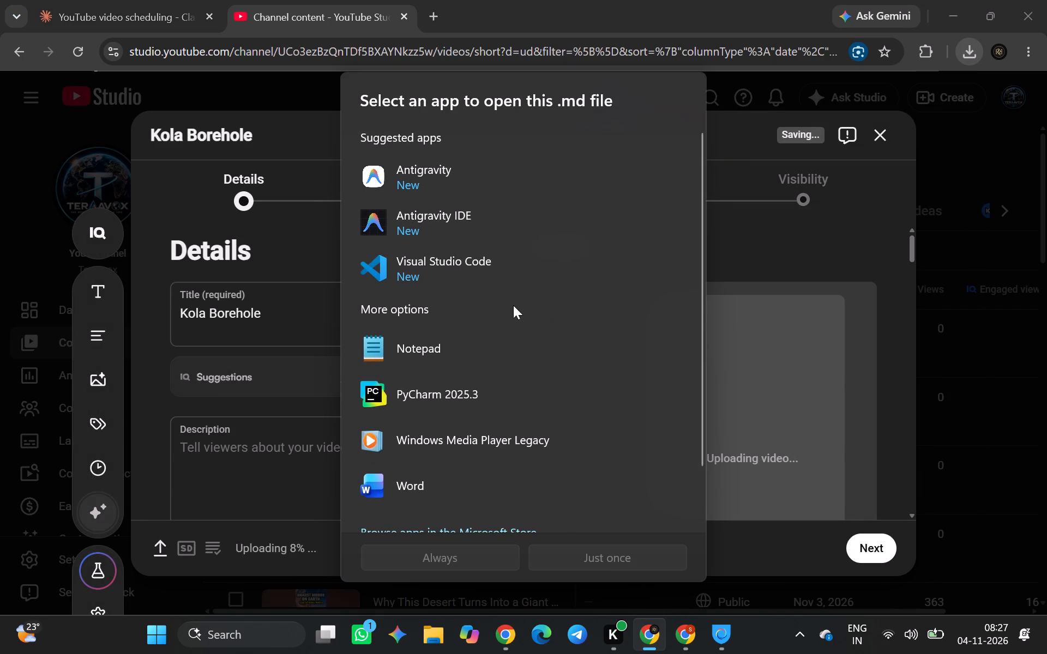
pyautogui.doubleClick(498, 365)
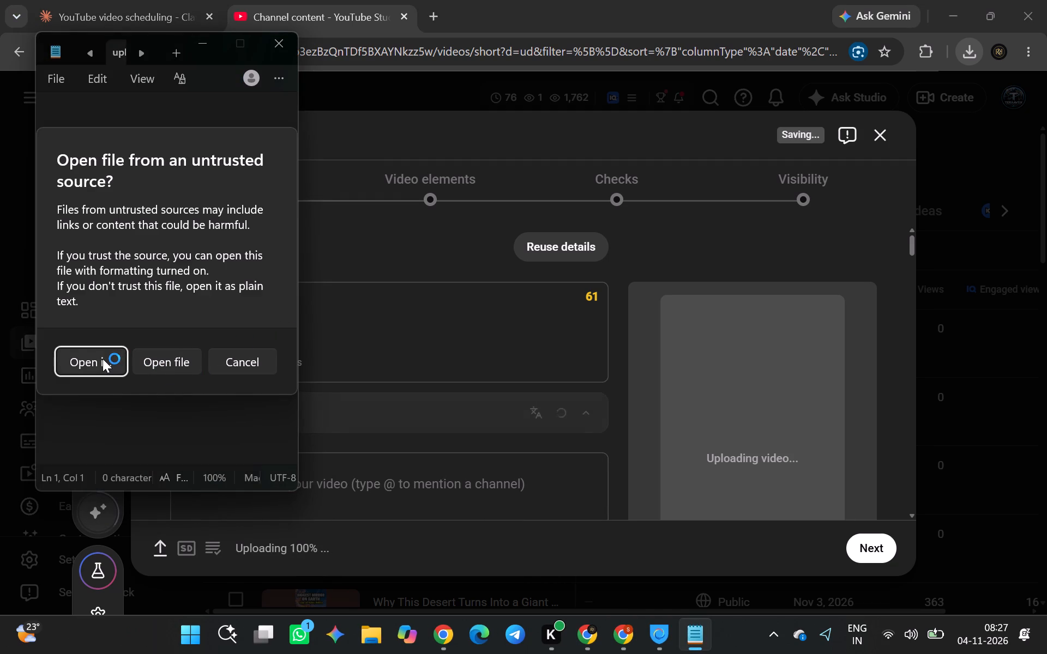
pyautogui.click(103, 359)
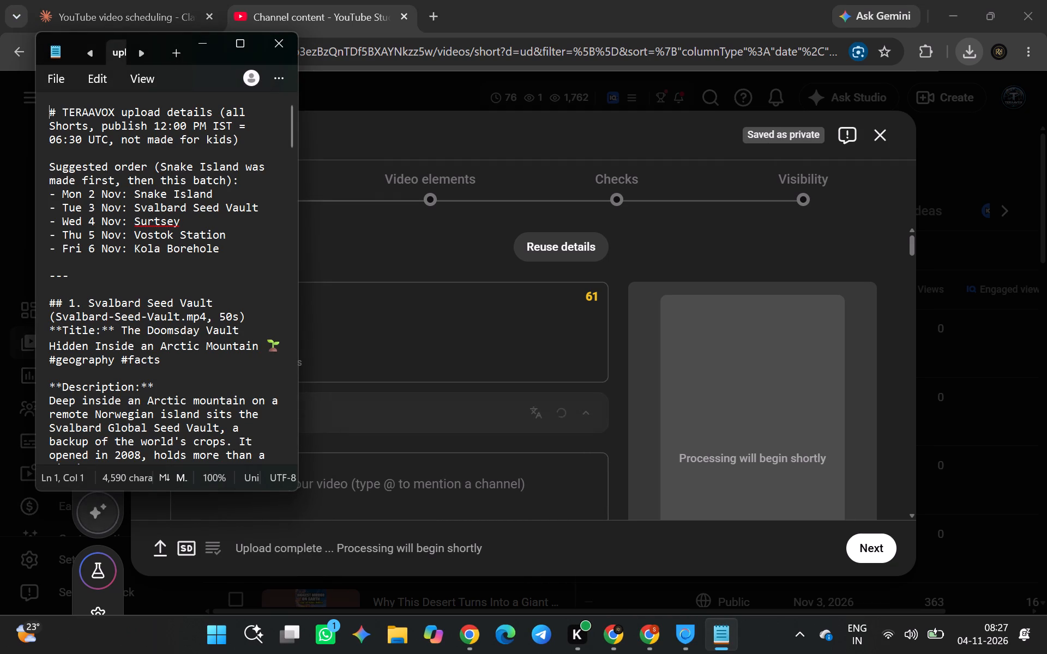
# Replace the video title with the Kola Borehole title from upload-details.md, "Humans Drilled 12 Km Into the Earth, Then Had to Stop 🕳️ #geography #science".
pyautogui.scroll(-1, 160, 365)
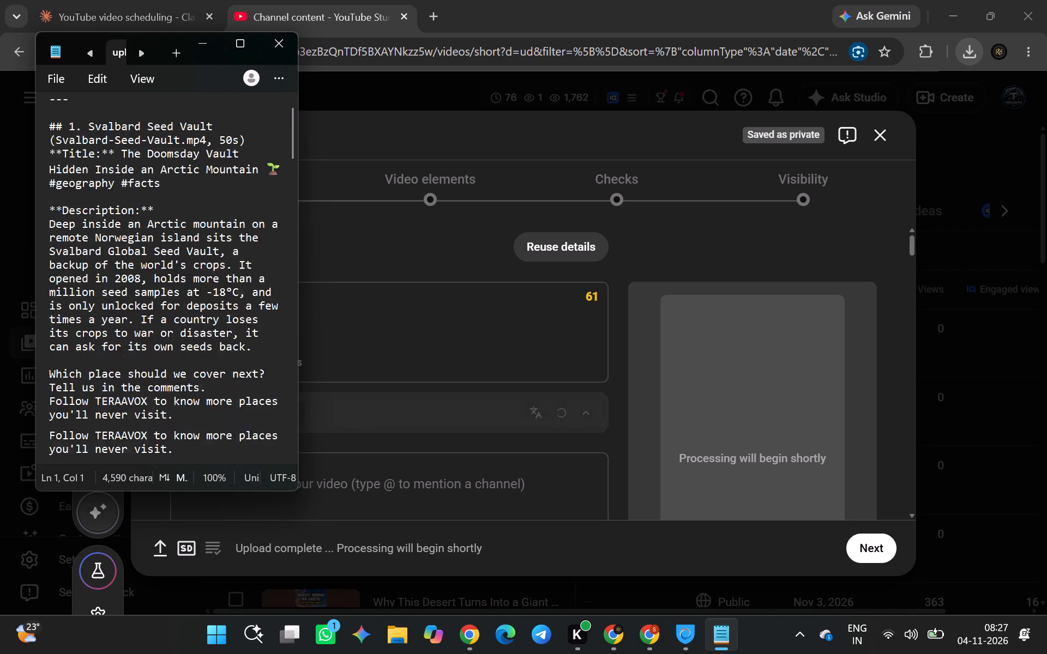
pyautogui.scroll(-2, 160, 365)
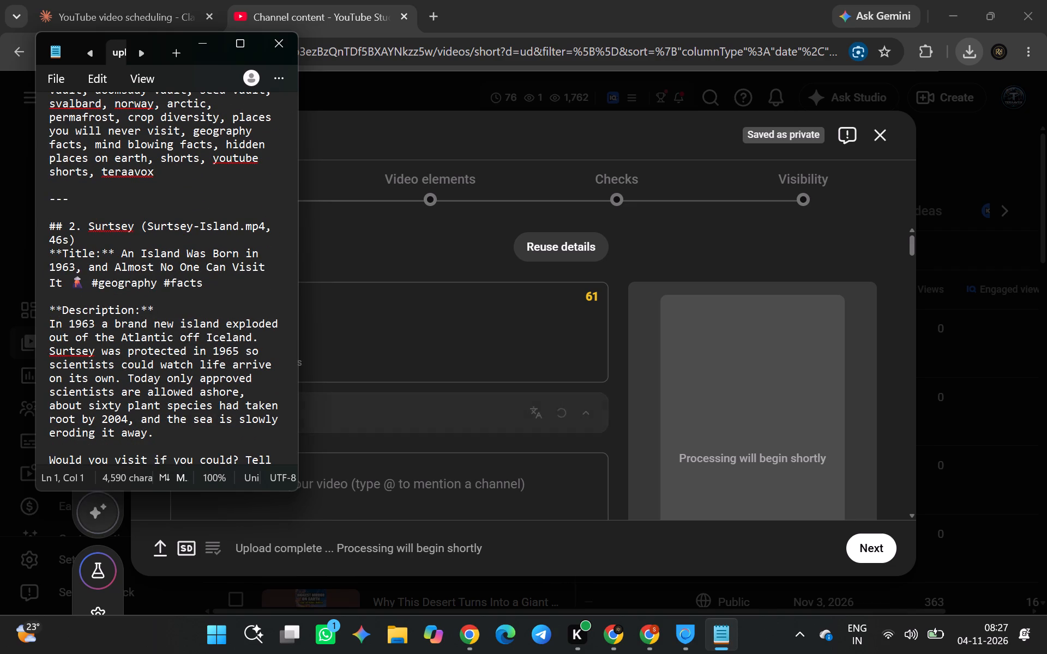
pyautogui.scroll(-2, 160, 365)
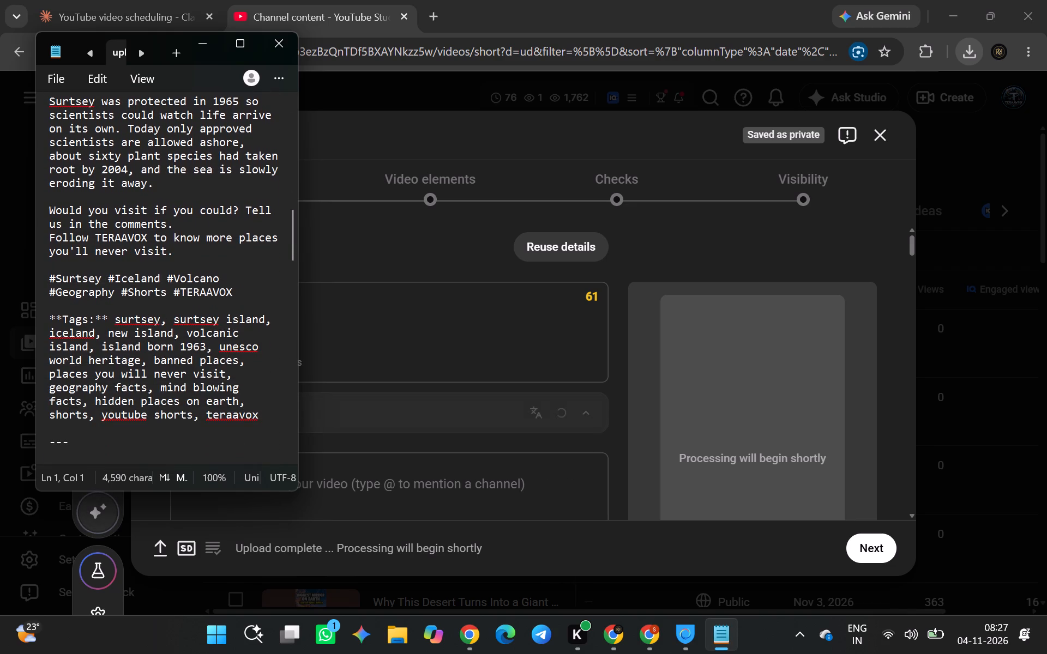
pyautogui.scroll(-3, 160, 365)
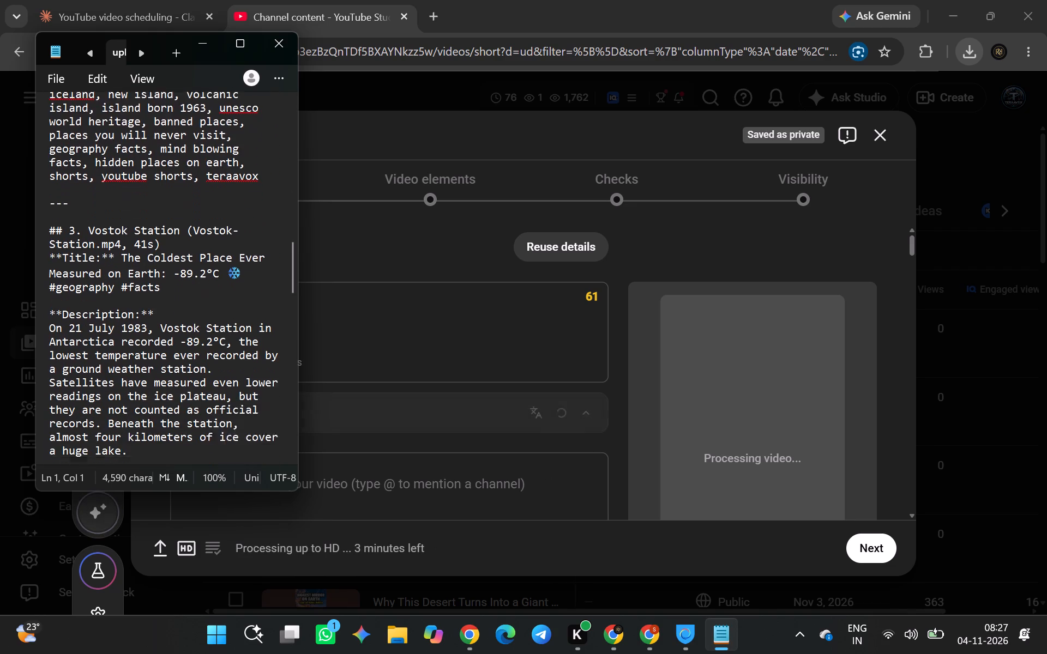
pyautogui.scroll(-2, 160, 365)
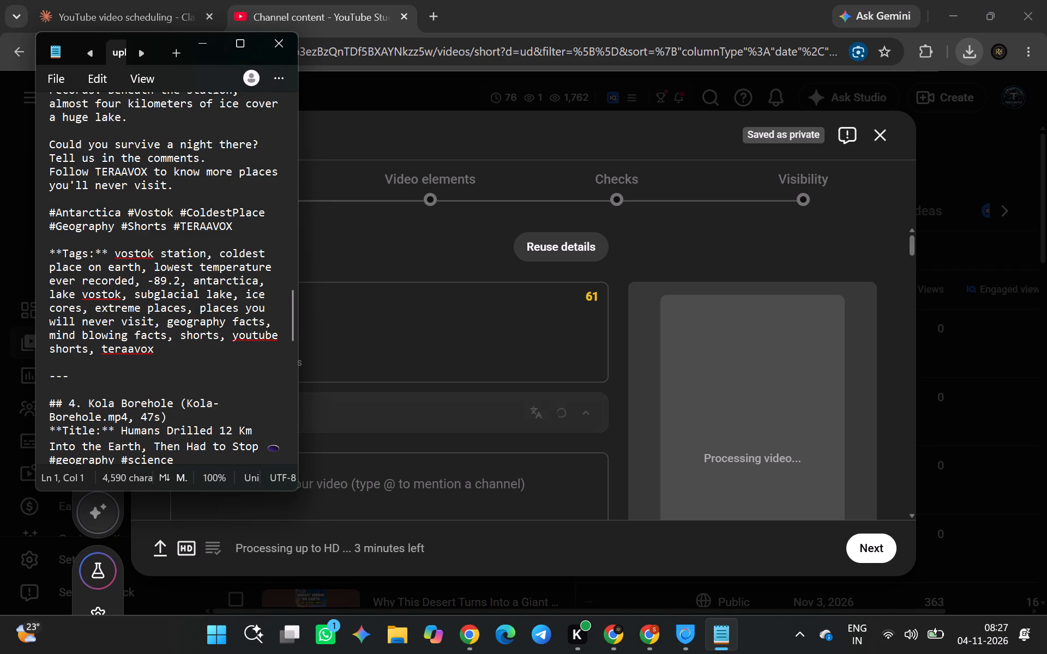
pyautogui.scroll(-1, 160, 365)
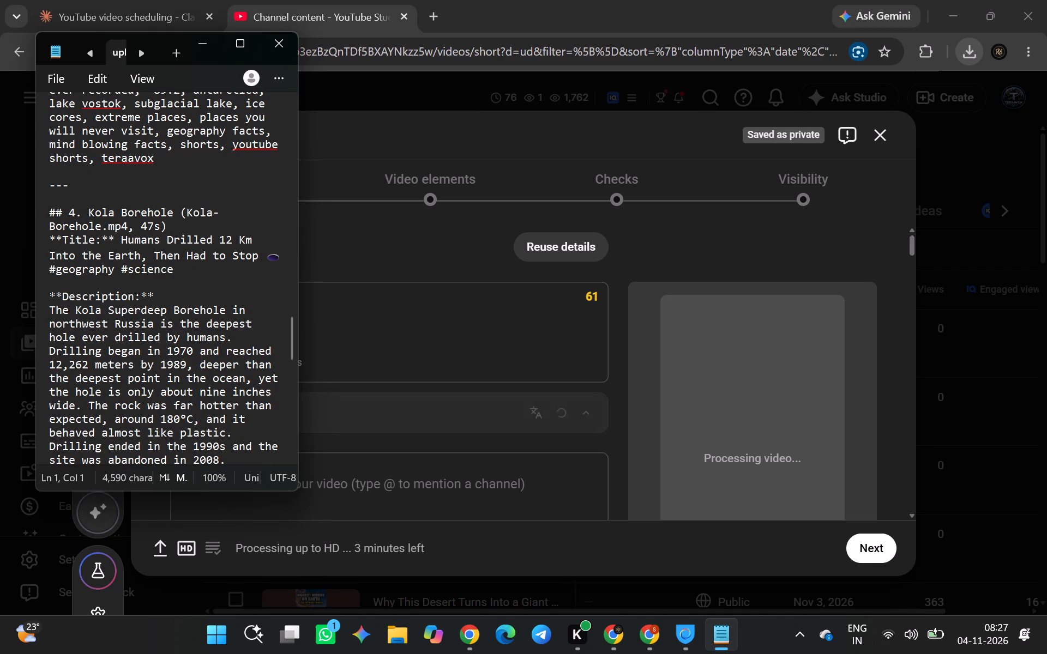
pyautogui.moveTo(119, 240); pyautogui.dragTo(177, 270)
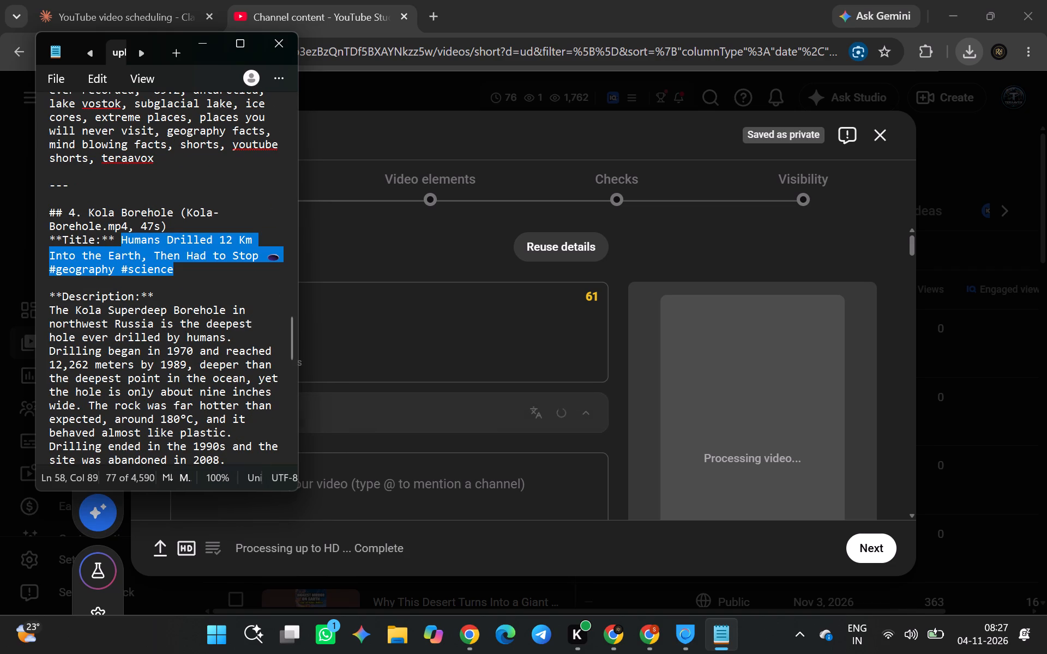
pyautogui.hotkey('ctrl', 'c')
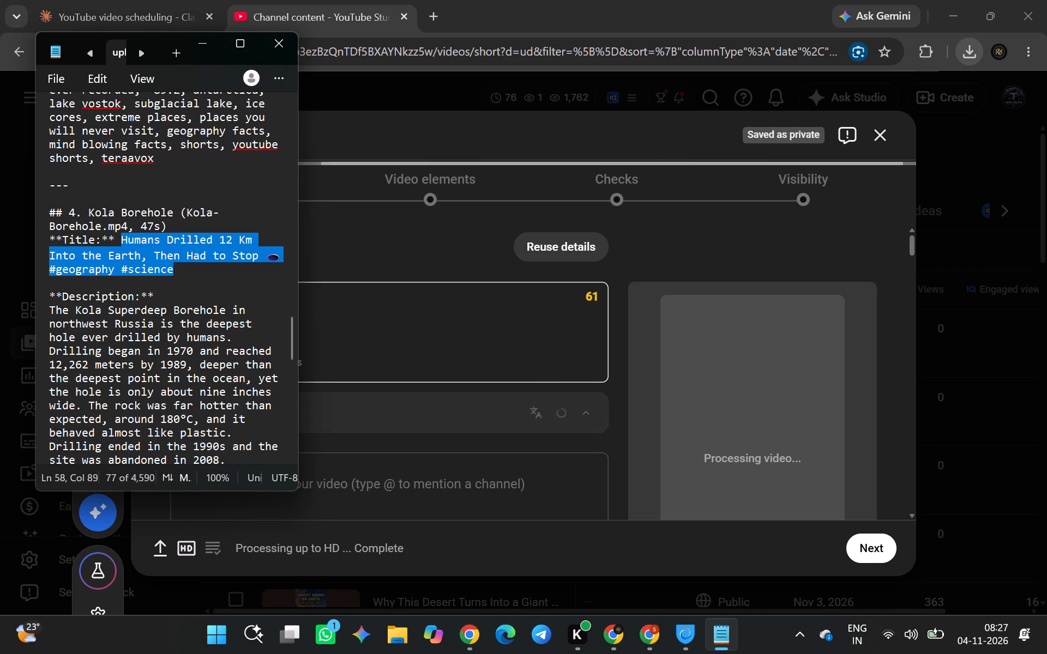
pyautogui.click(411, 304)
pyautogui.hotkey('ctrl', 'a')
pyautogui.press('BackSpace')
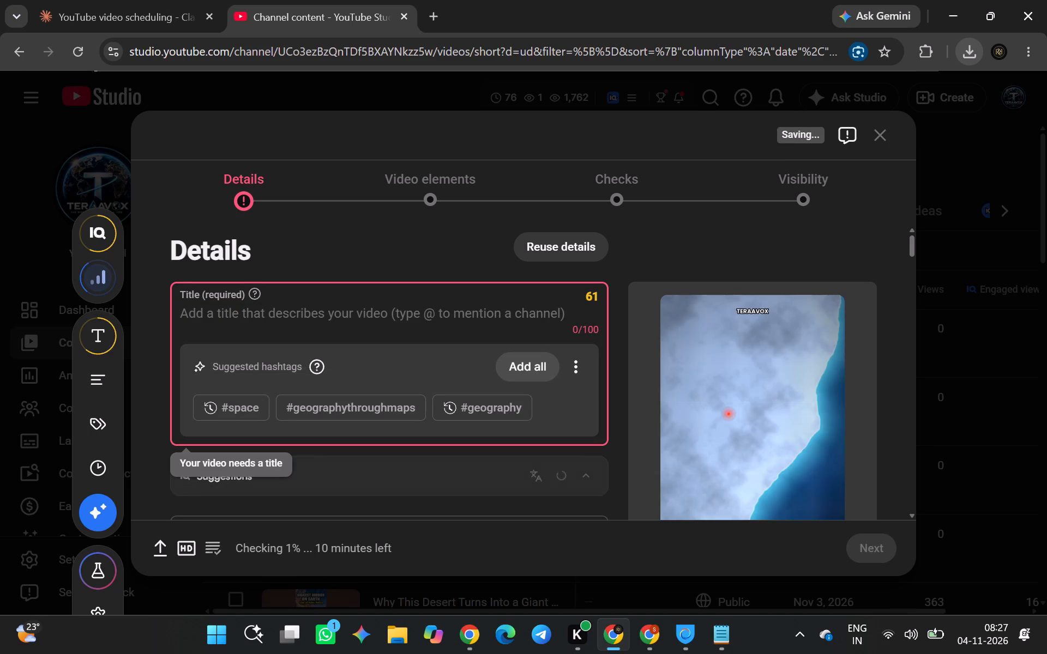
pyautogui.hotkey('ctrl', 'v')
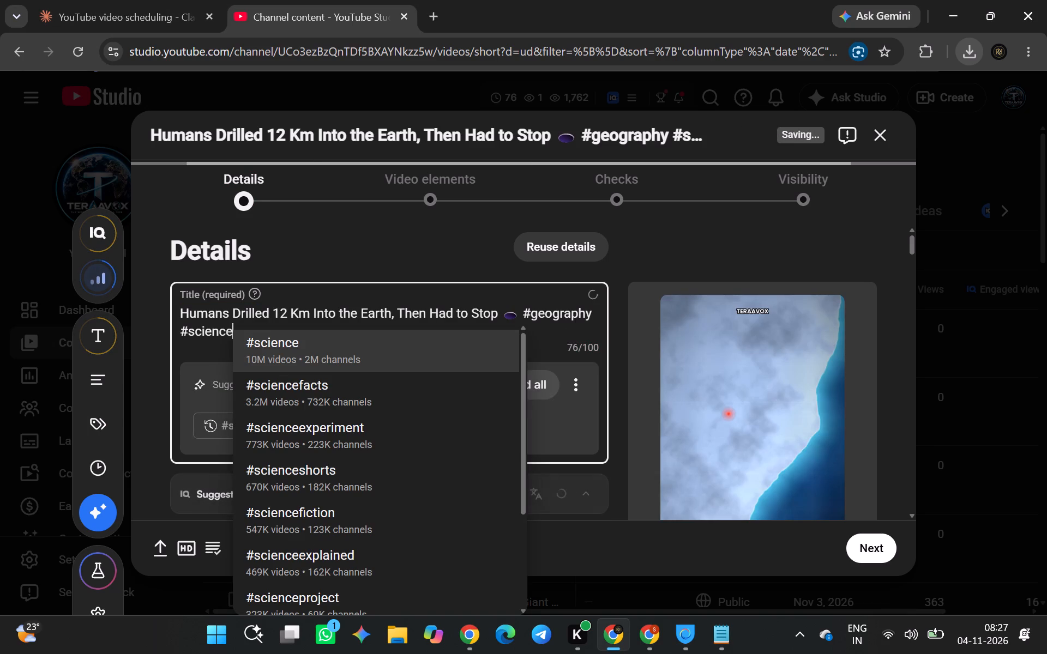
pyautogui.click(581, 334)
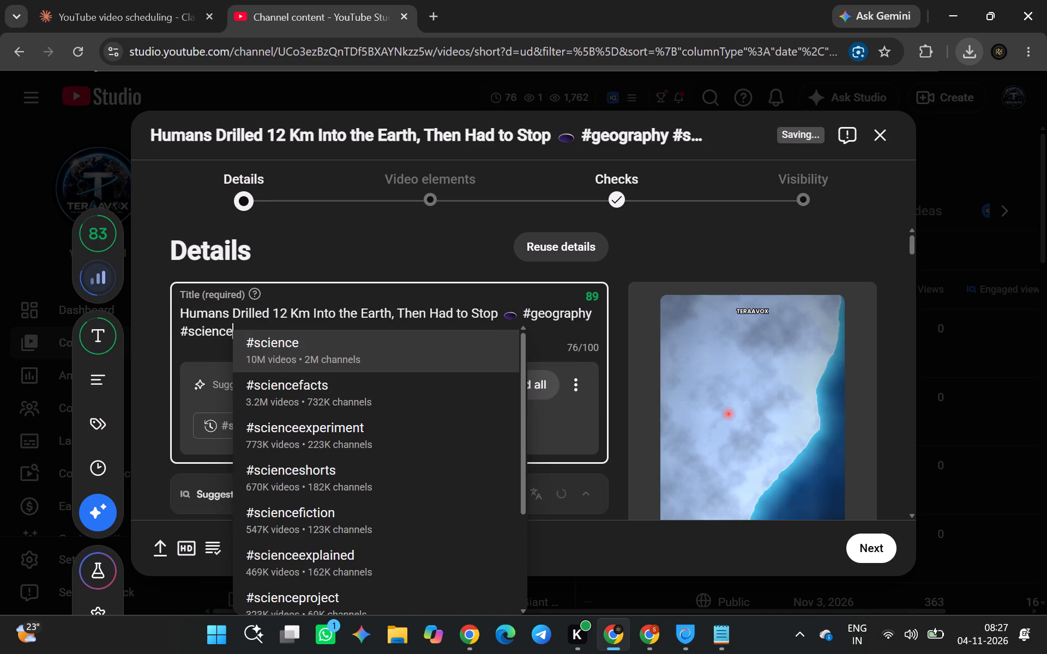
# Apply the suggested title "Why We Still Know Less About Earth's Interior Than Space #shorts" to the video.
pyautogui.scroll(-1, 581, 334)
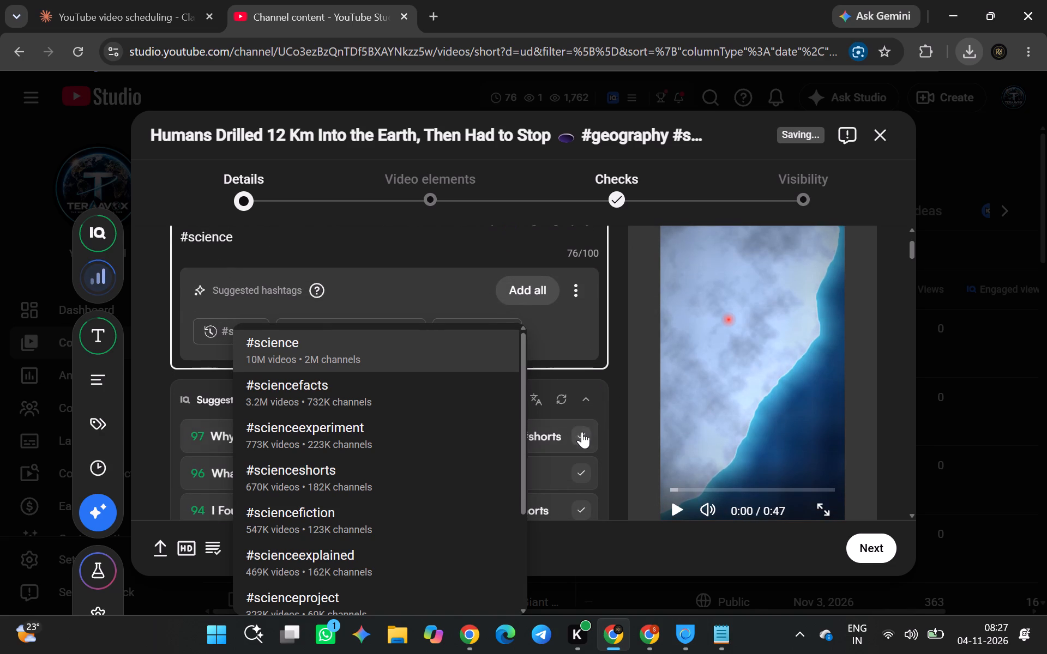
pyautogui.click(581, 432)
pyautogui.click(621, 389)
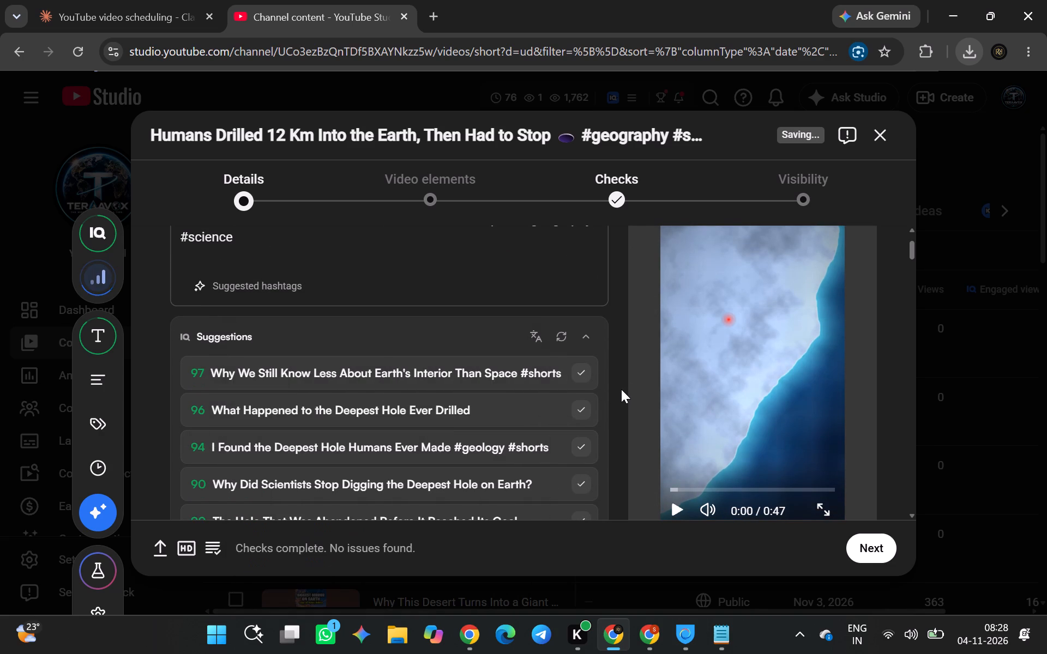
pyautogui.scroll(1, 456, 351)
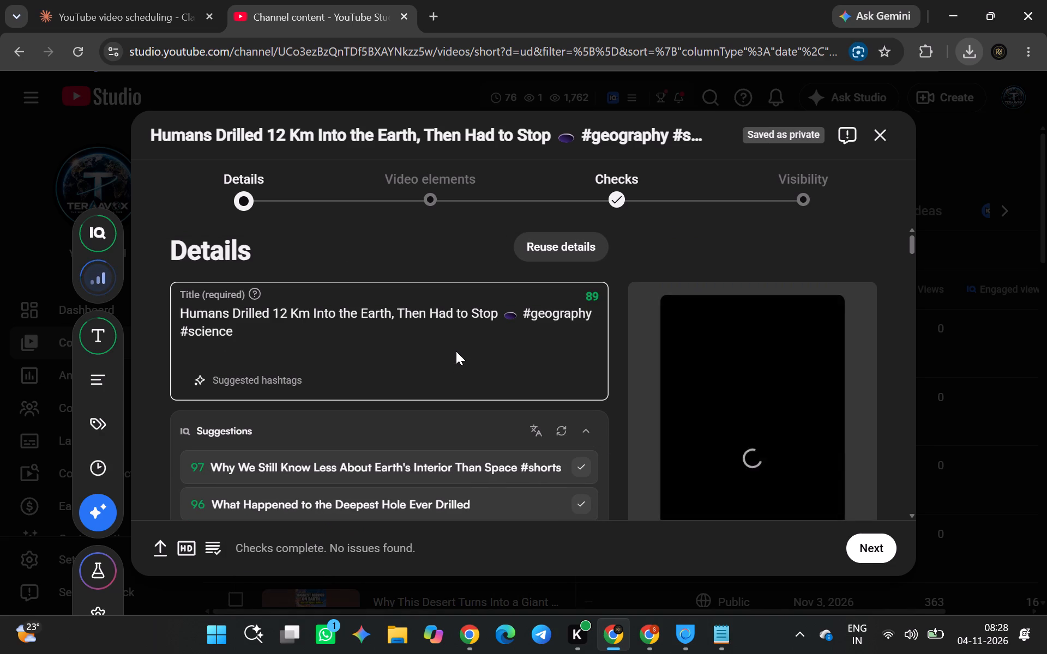
pyautogui.scroll(-1, 456, 351)
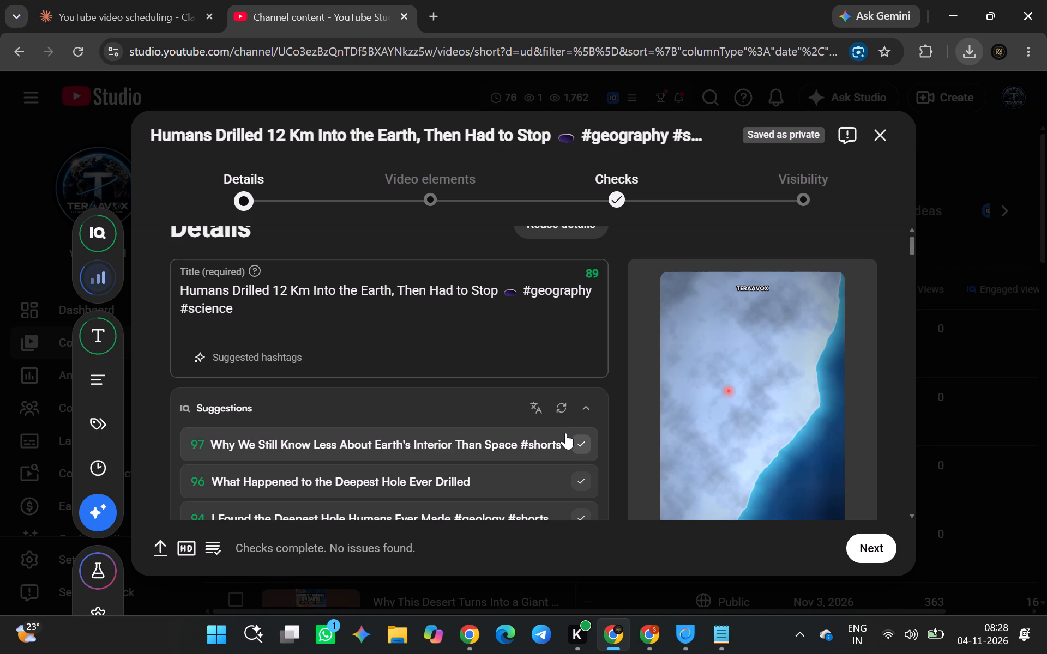
pyautogui.click(580, 444)
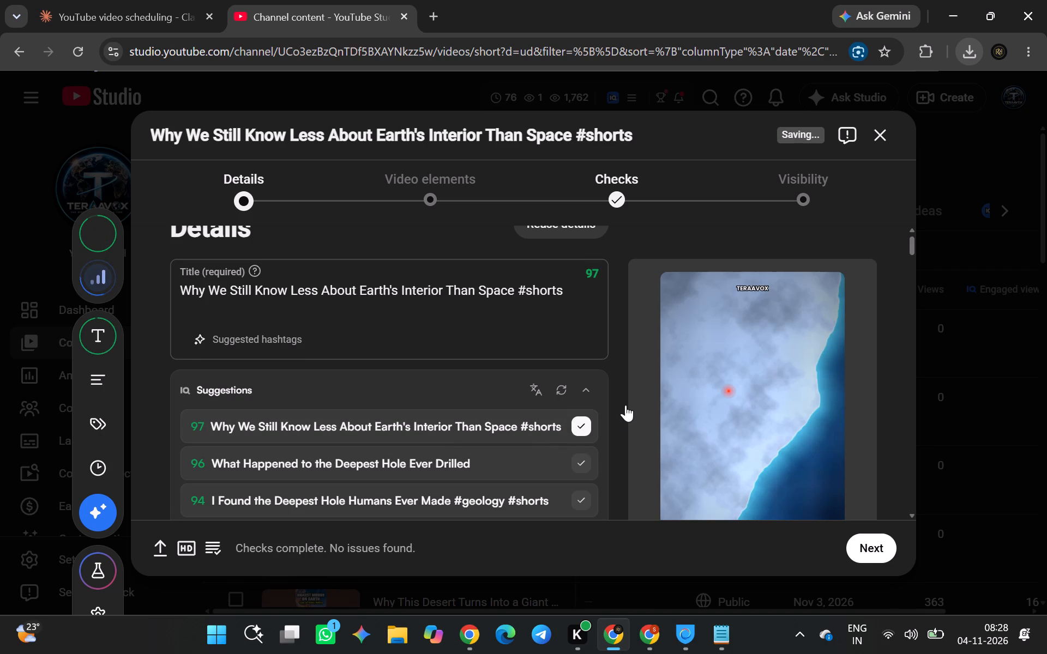
# Copy the Kola Borehole description, including its hashtags, from upload-details.md into the video's description.
pyautogui.scroll(-4, 610, 423)
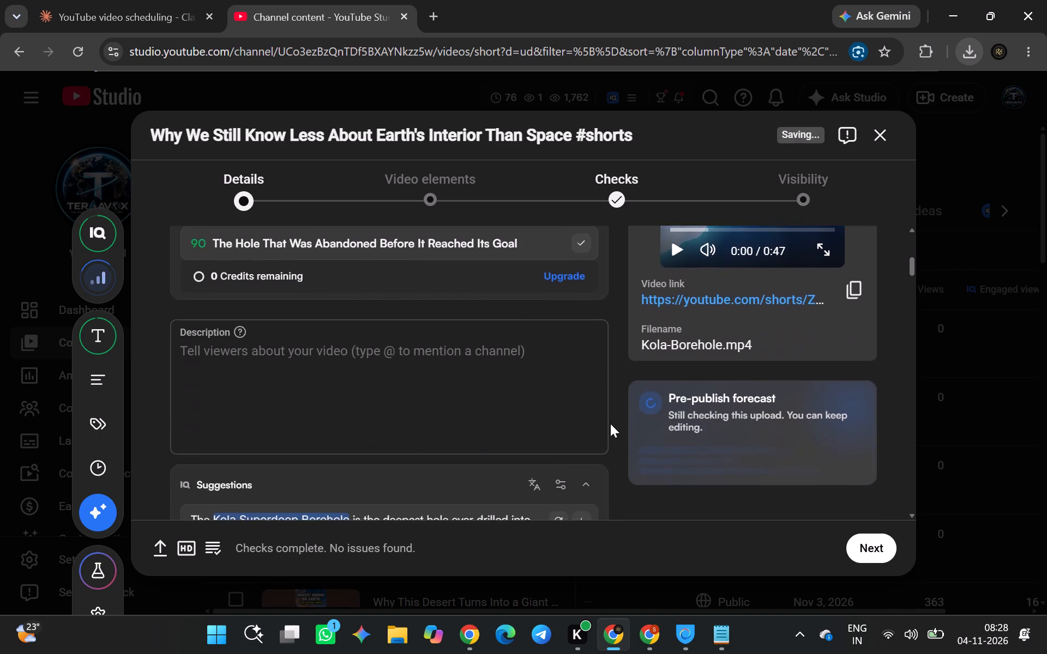
pyautogui.click(411, 324)
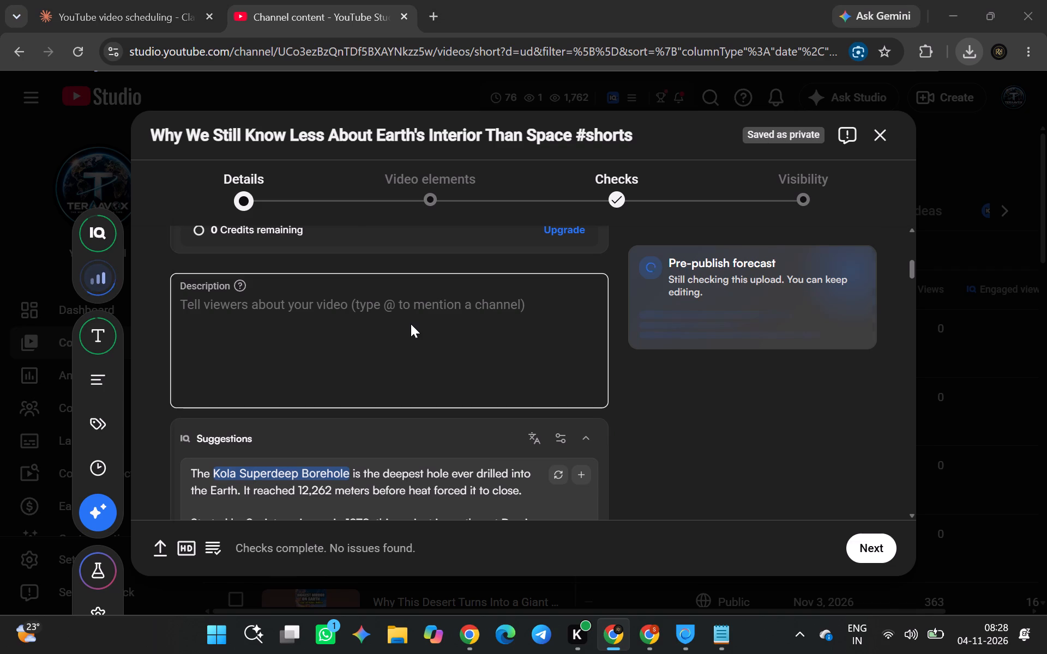
pyautogui.scroll(-1, 209, 332)
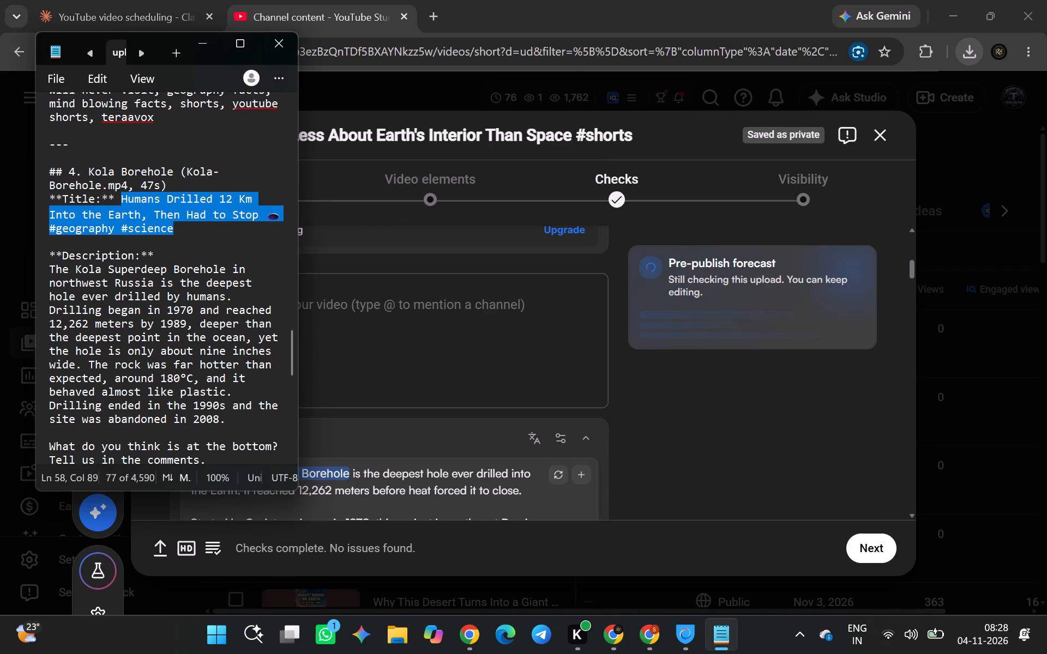
pyautogui.scroll(-2, 209, 332)
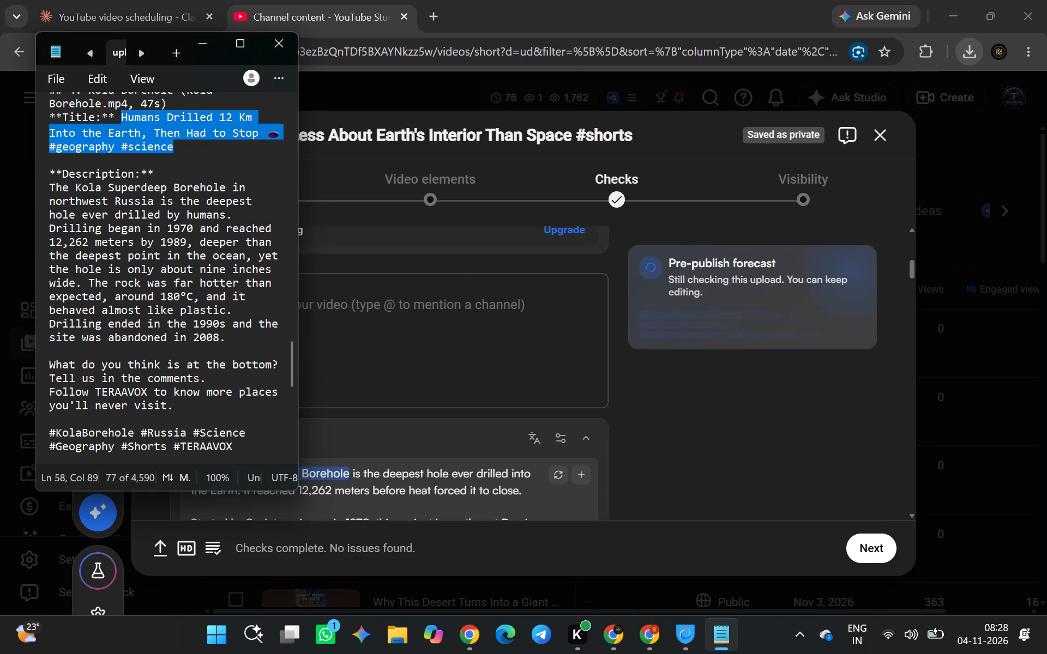
pyautogui.moveTo(50, 189); pyautogui.dragTo(237, 440)
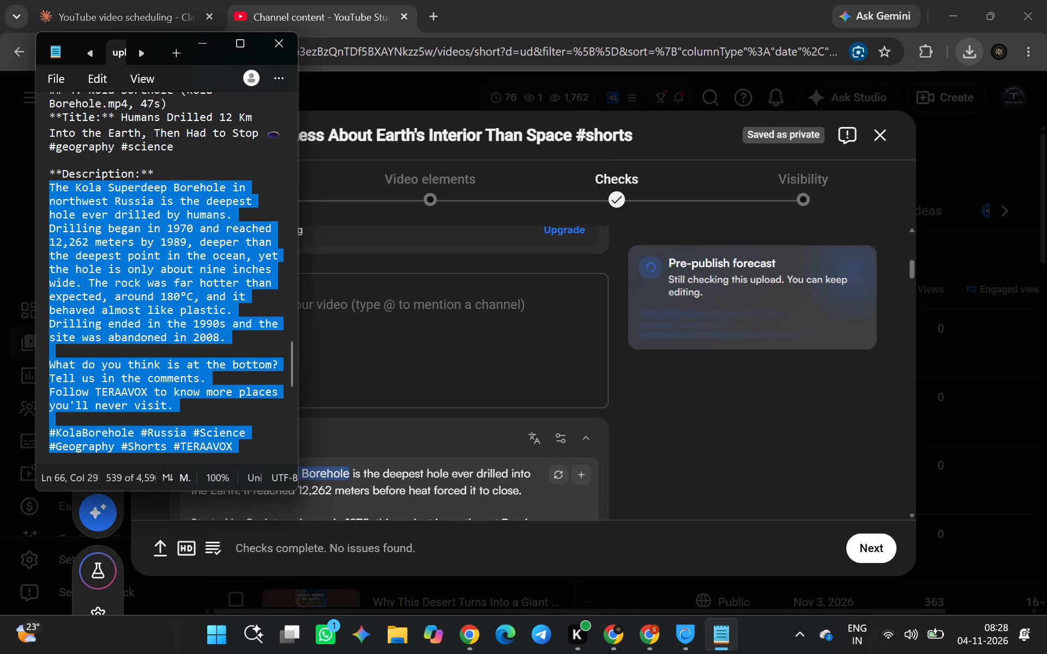
pyautogui.moveTo(237, 440); pyautogui.dragTo(242, 446)
pyautogui.hotkey('ctrl', 'c')
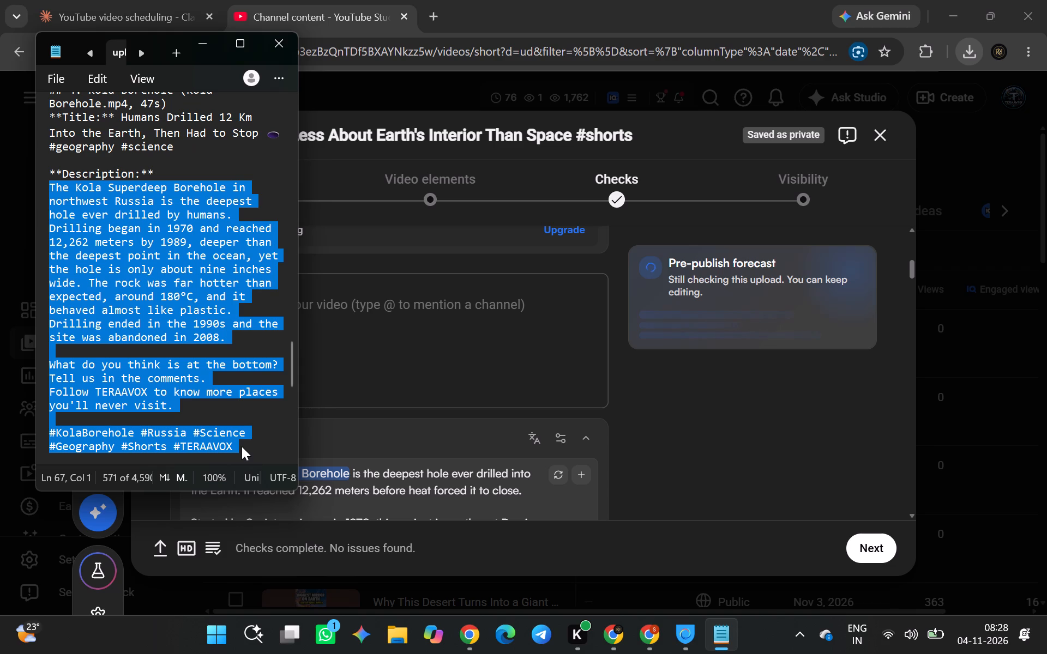
pyautogui.click(404, 356)
pyautogui.hotkey('ctrl', 'v')
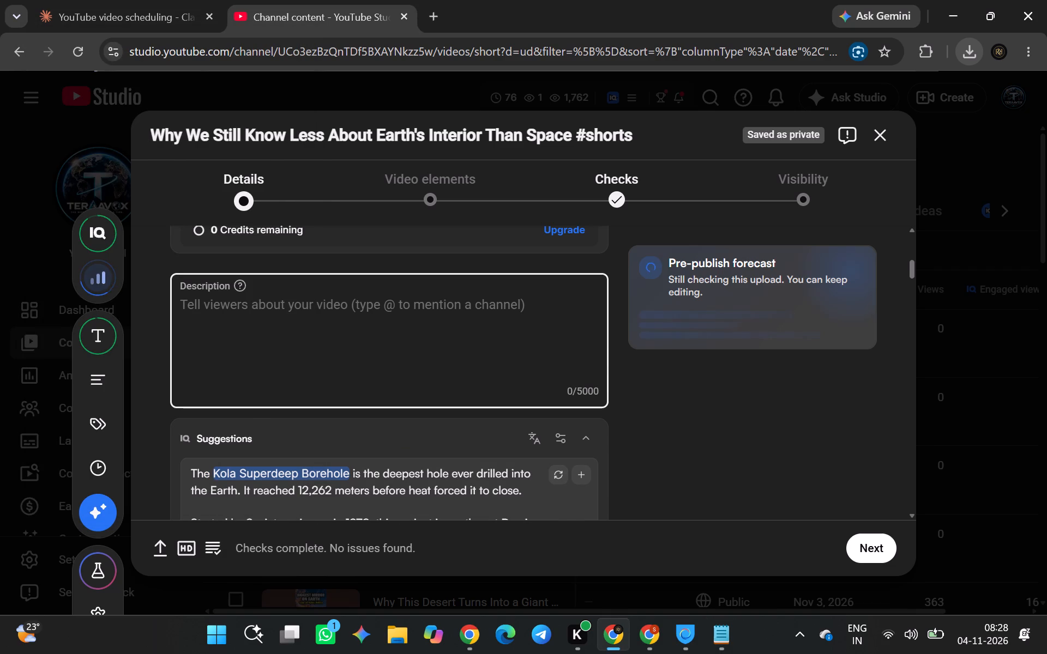
# Check the Kola Borehole tags in the upload details in Notepad, and return to the video upload.
pyautogui.click(723, 632)
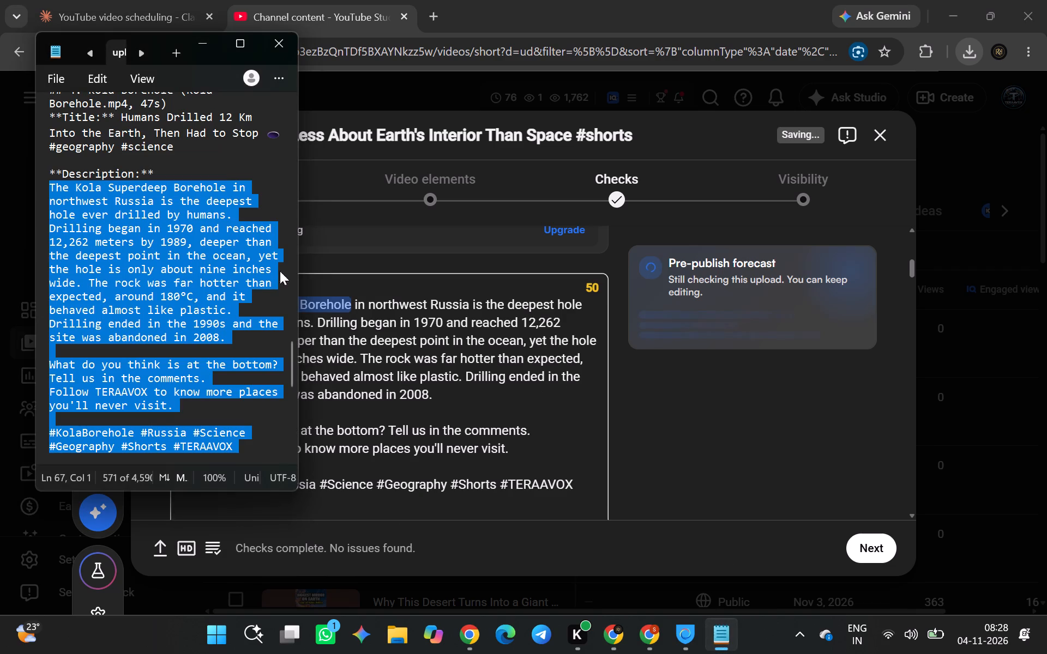
pyautogui.click(213, 296)
pyautogui.scroll(-1, 213, 296)
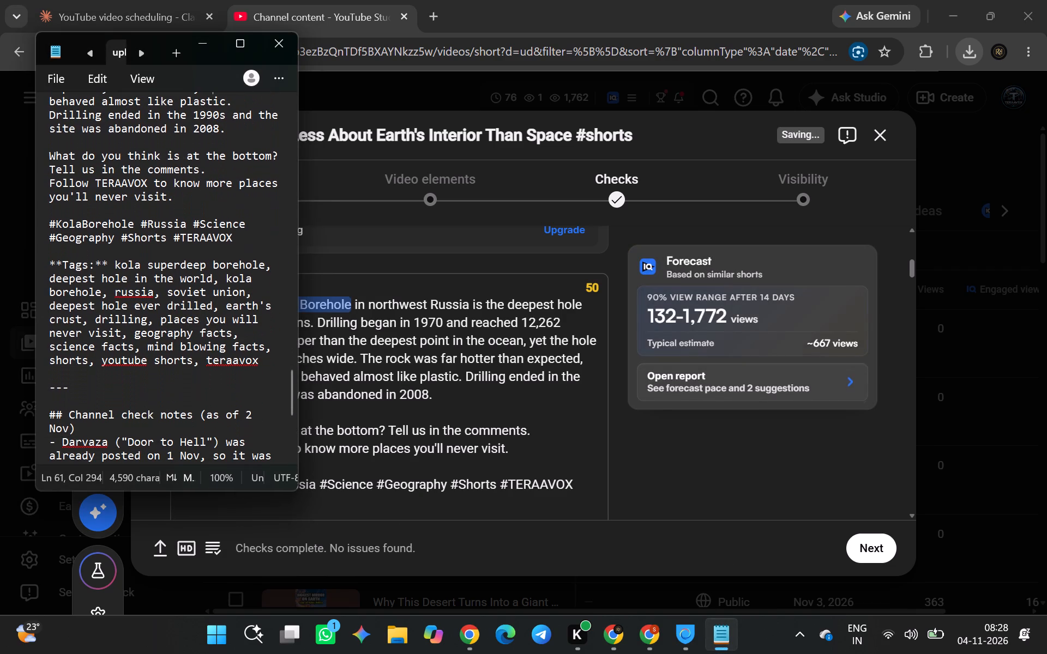
pyautogui.click(656, 498)
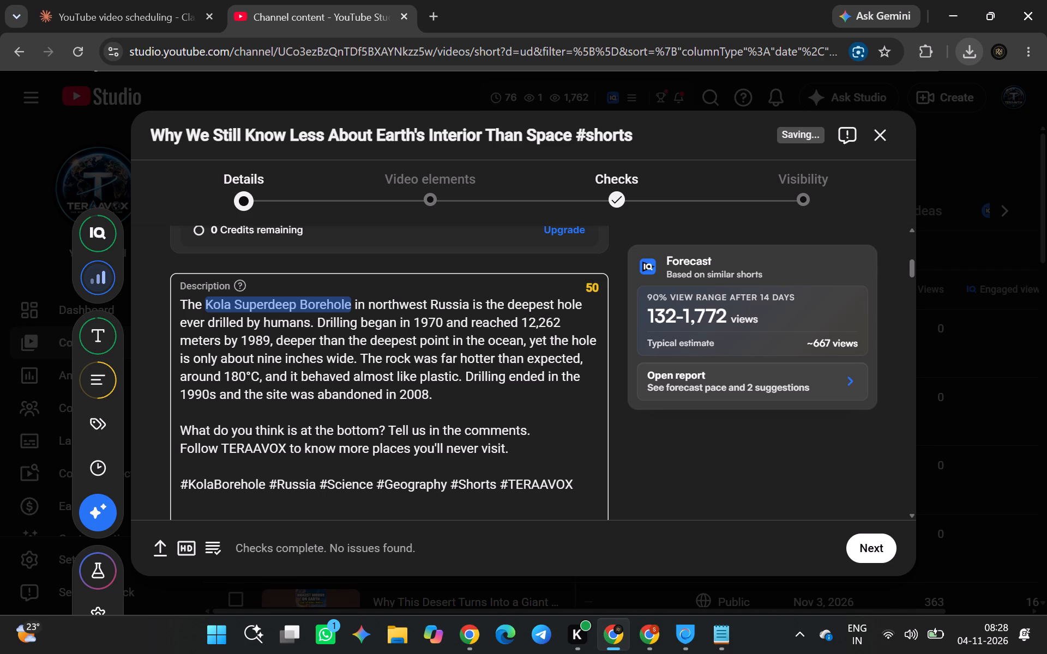
# Upload the downloaded thumbnail (7).jpg as the video's thumbnail and replace it with the Kola Borehole image, thumbnail (4).jpg.
pyautogui.scroll(-2, 399, 439)
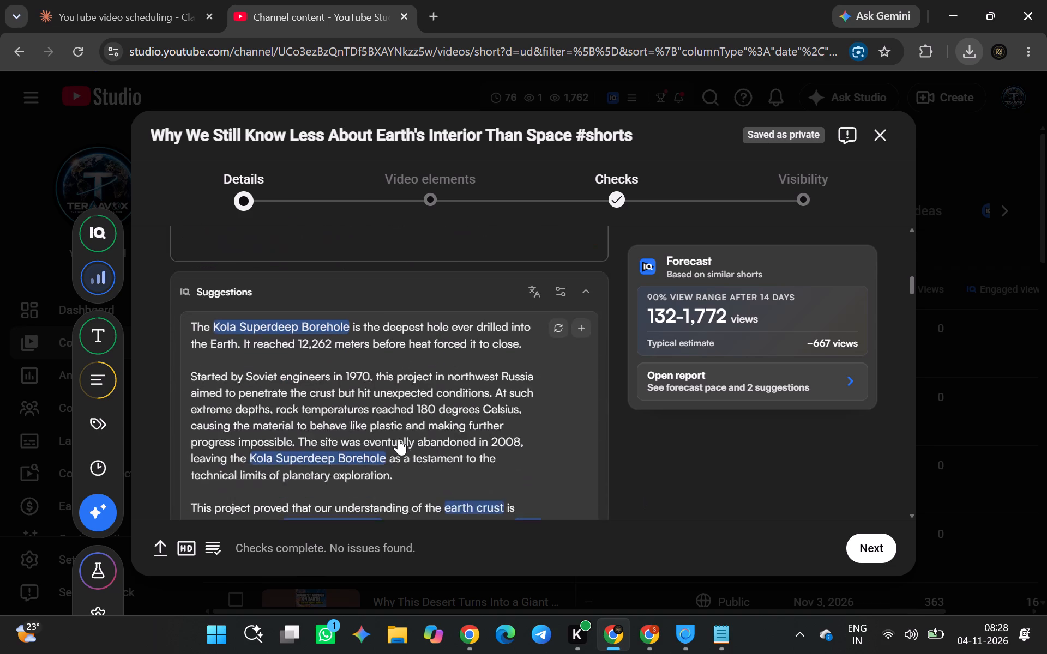
pyautogui.scroll(-3, 399, 439)
pyautogui.scroll(1, 399, 439)
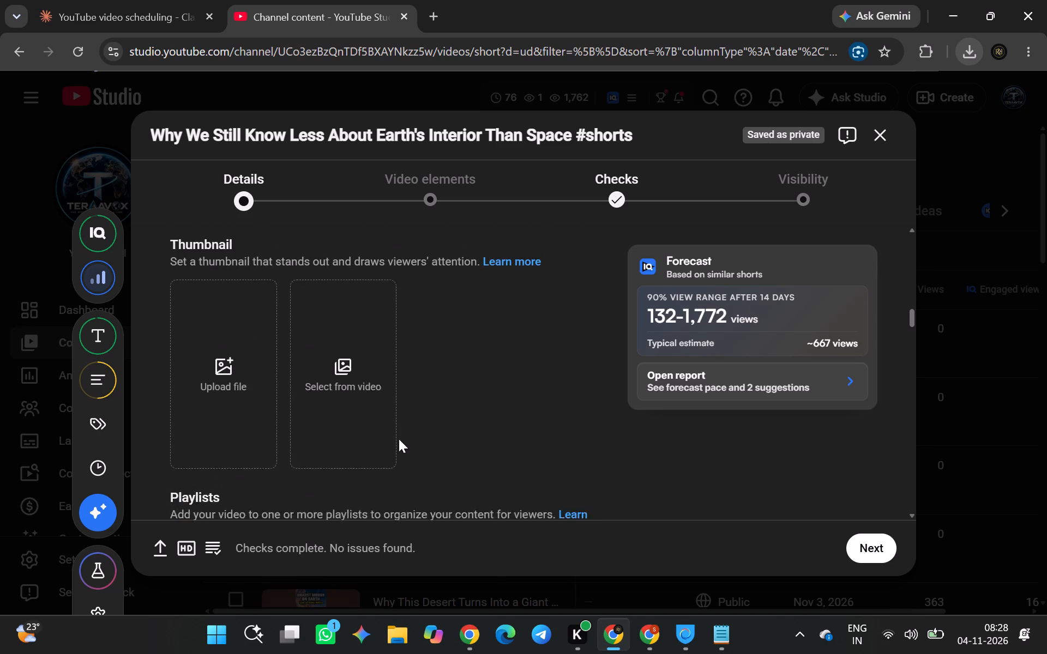
pyautogui.scroll(1, 399, 439)
pyautogui.click(971, 55)
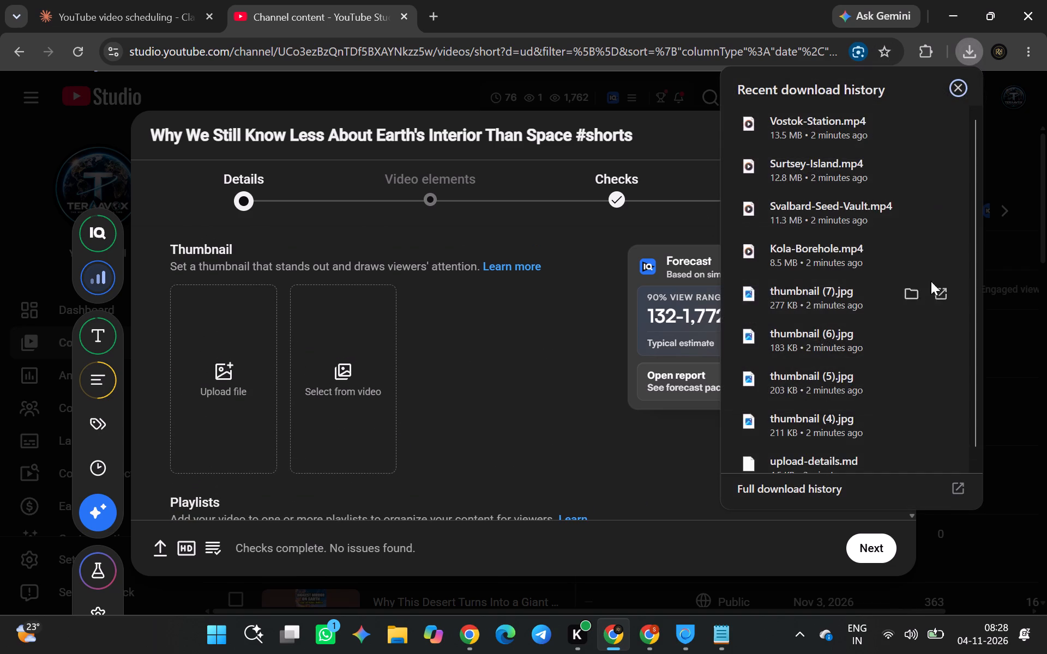
pyautogui.scroll(2, 815, 212)
pyautogui.moveTo(810, 294); pyautogui.dragTo(218, 358)
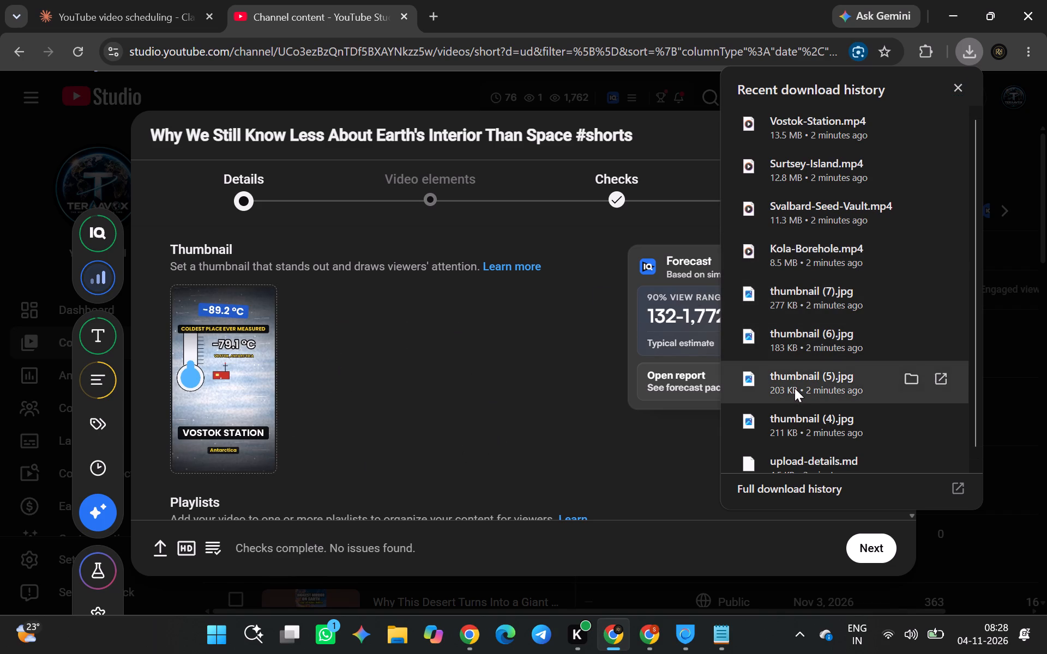
pyautogui.moveTo(795, 427); pyautogui.dragTo(207, 397)
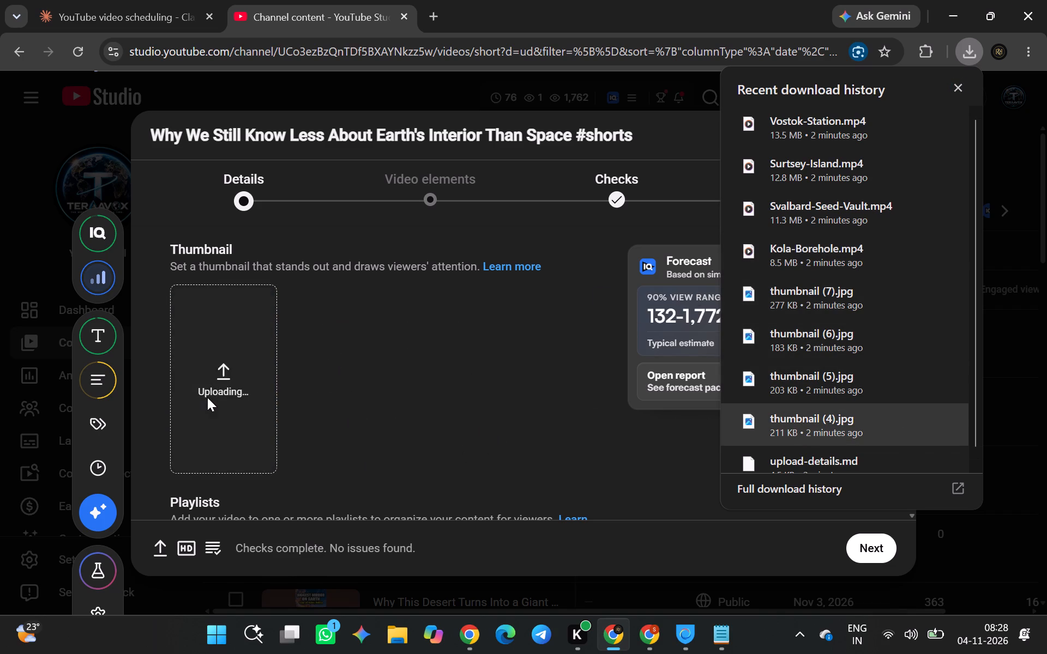
pyautogui.click(384, 444)
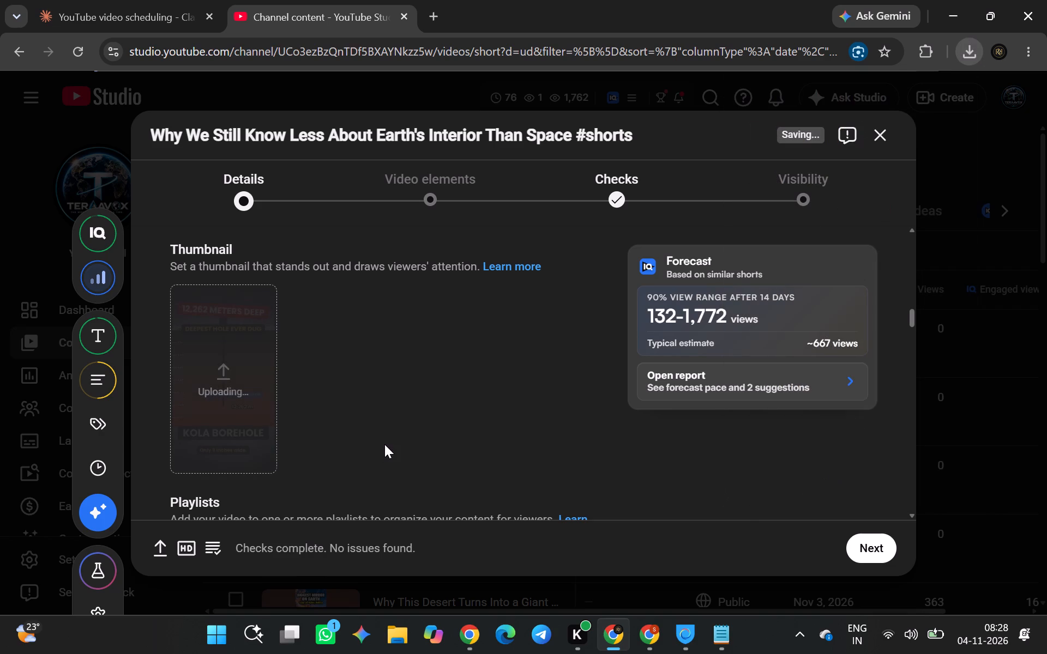
# Mark the Kola Borehole video as not made for kids and answer its paid promotion declaration.
pyautogui.scroll(-2, 384, 444)
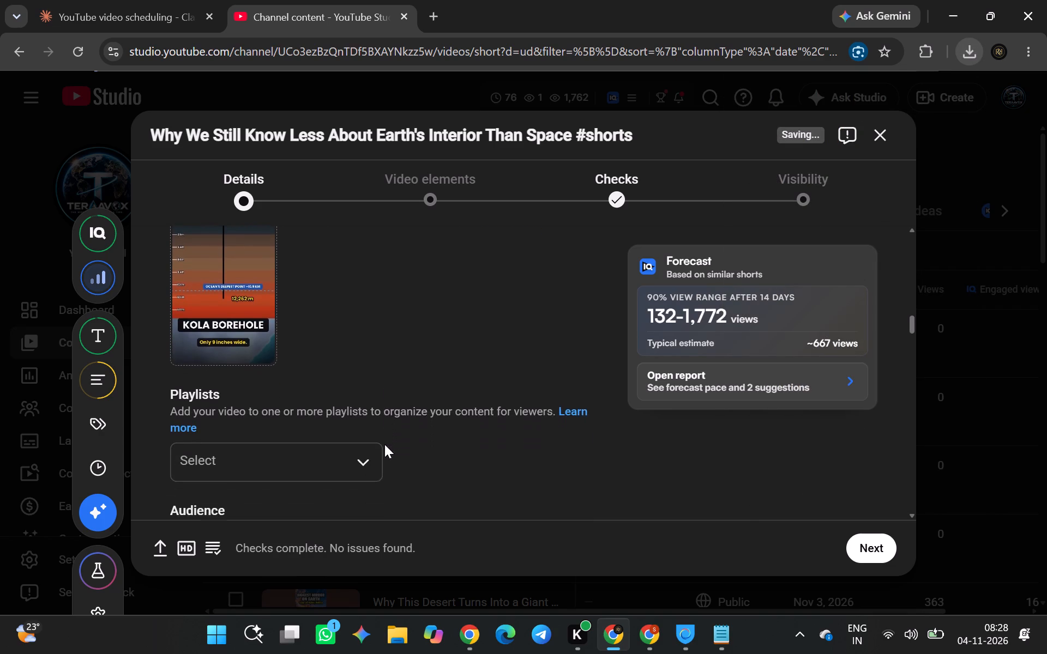
pyautogui.scroll(-3, 384, 444)
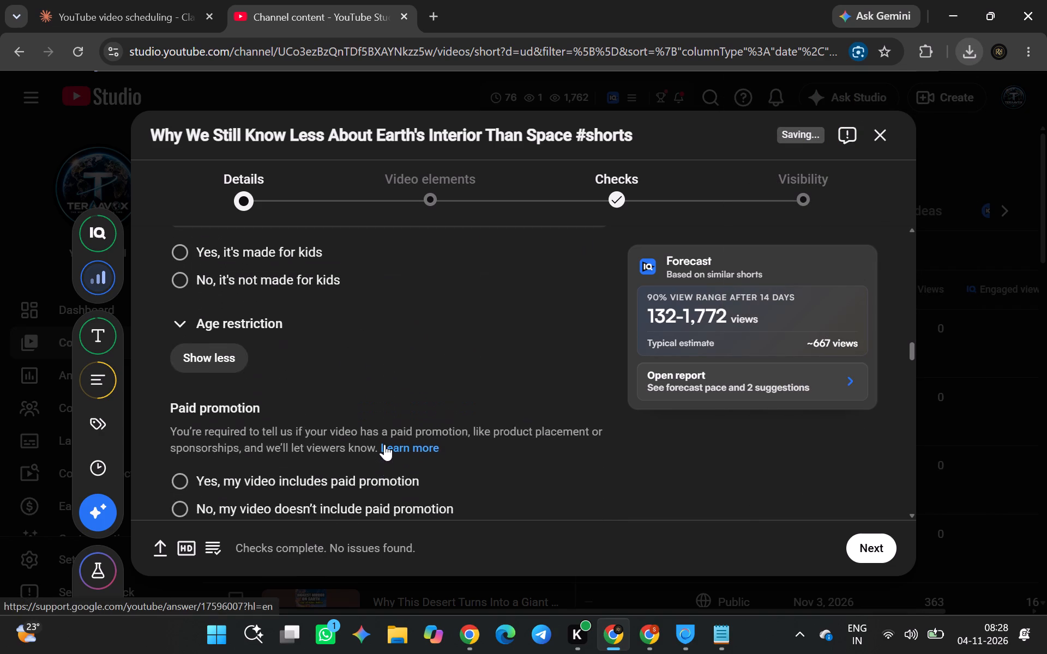
pyautogui.click(233, 318)
pyautogui.scroll(-1, 233, 318)
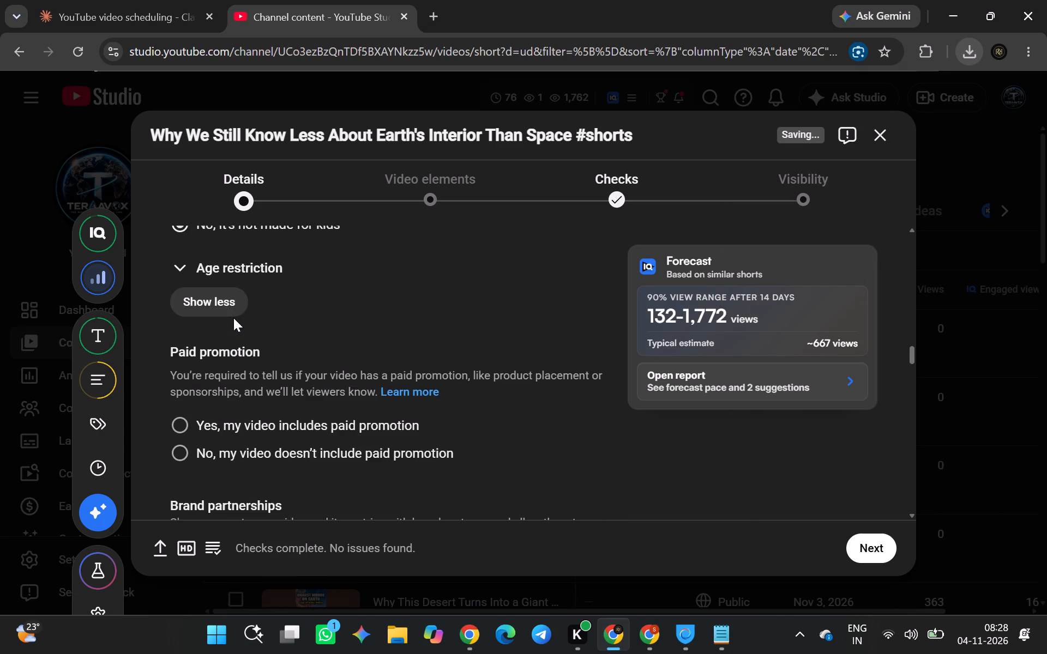
pyautogui.scroll(-1, 233, 318)
pyautogui.click(238, 372)
# Answer Yes to the AI use question for the video.
pyautogui.scroll(-2, 238, 372)
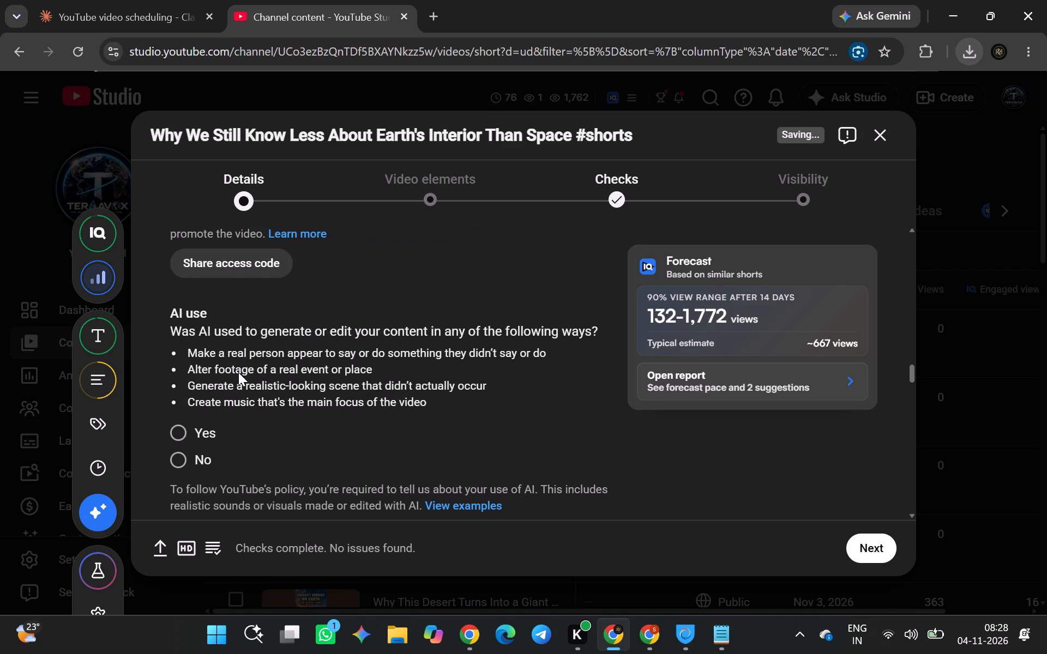
pyautogui.click(191, 424)
# Add the suggested tags "deepest hole in the world", "engineering" and "facts" to the video.
pyautogui.scroll(-2, 191, 424)
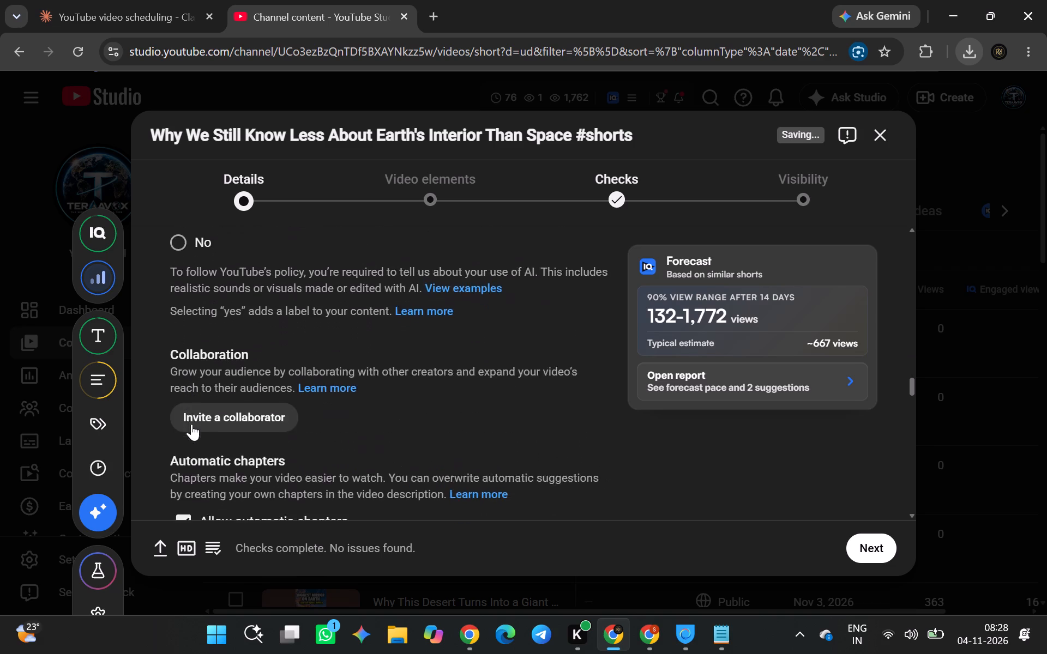
pyautogui.scroll(-3, 191, 424)
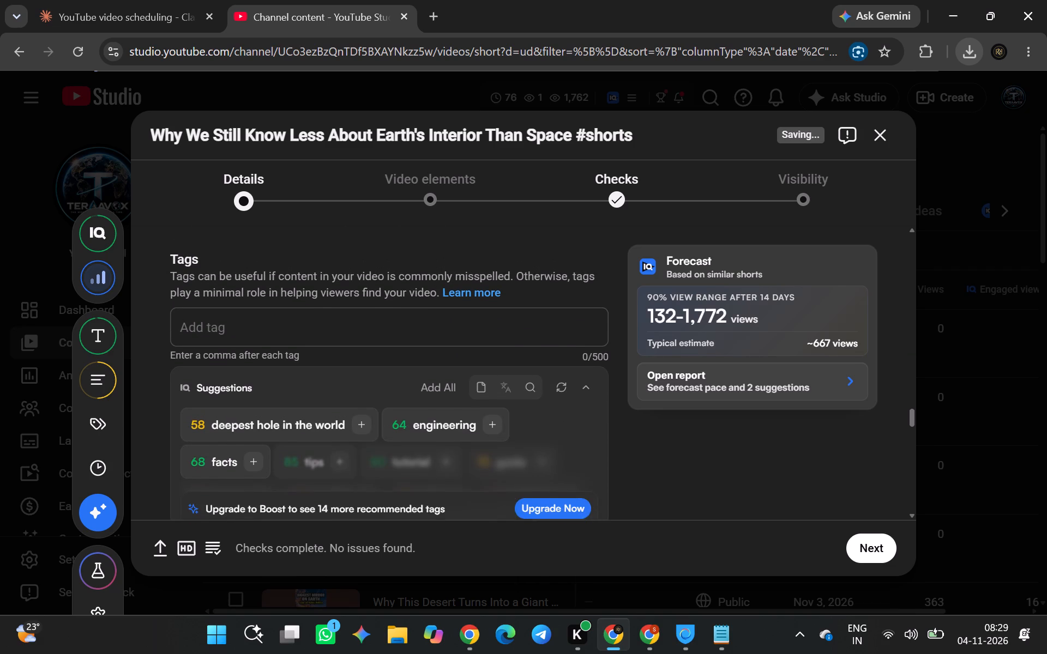
pyautogui.click(265, 359)
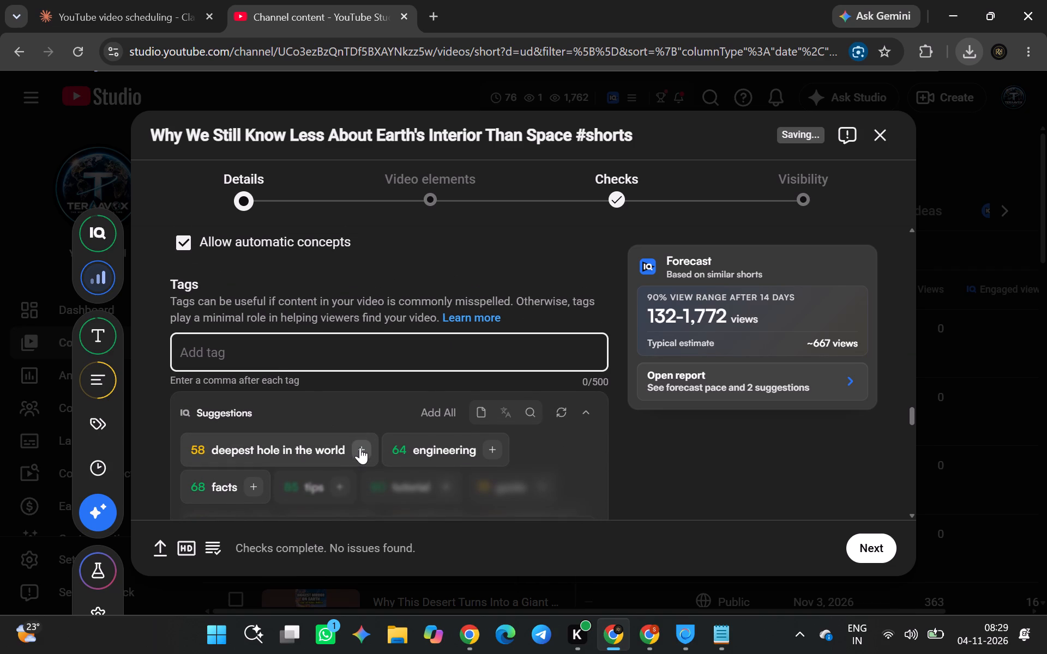
pyautogui.click(360, 447)
pyautogui.click(293, 453)
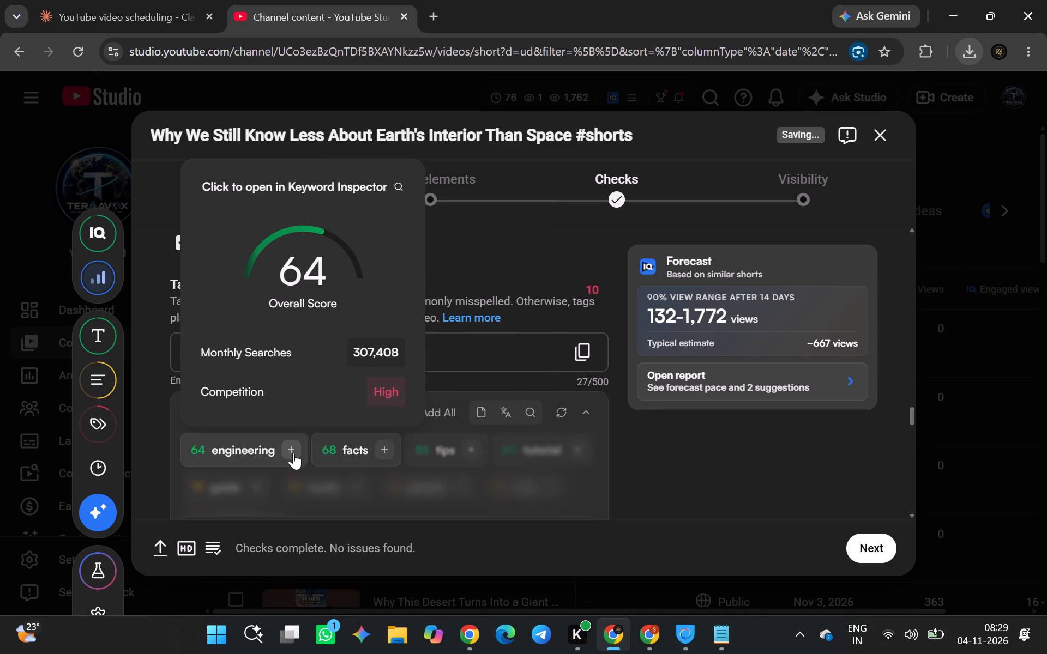
pyautogui.click(255, 488)
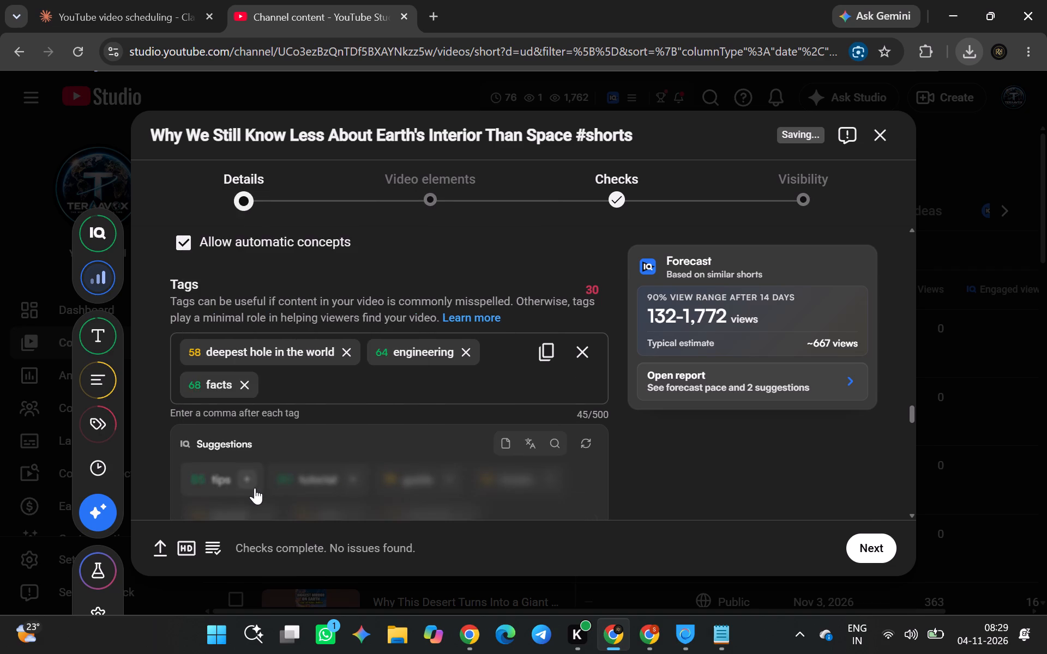
# Copy the full Kola Borehole tag list from upload-details.md in Notepad into the video's tags.
pyautogui.scroll(-1, 180, 406)
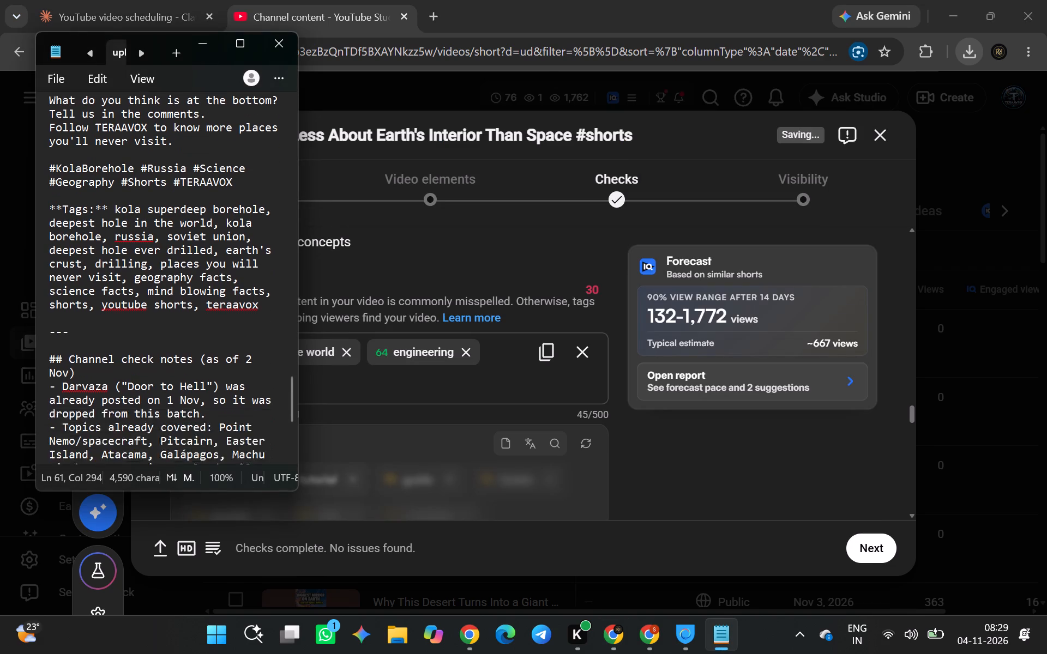
pyautogui.scroll(-1, 180, 406)
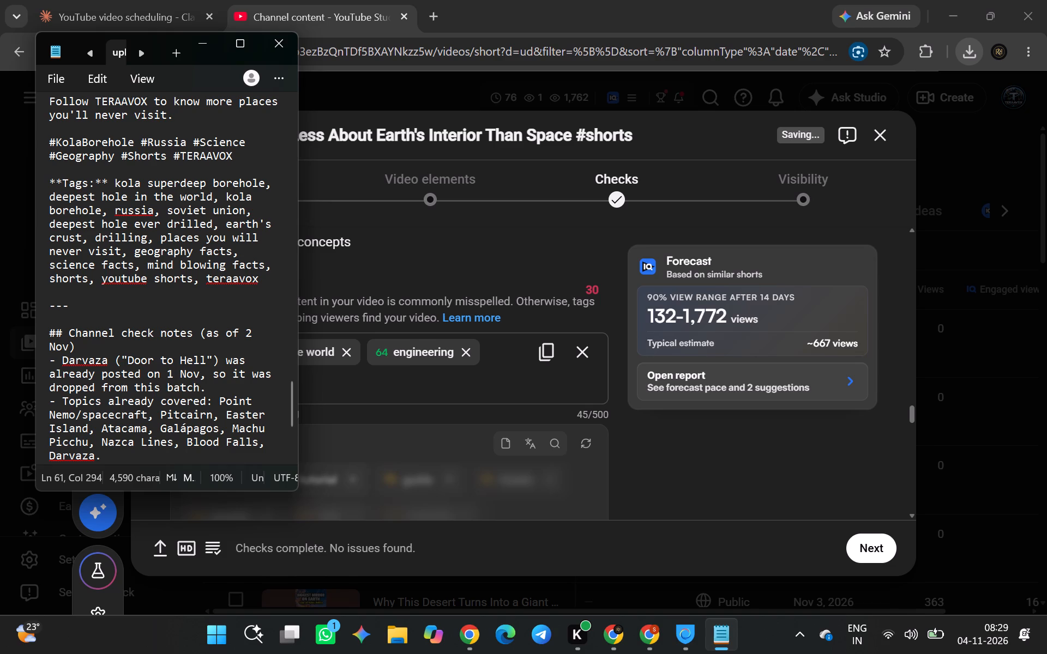
pyautogui.moveTo(115, 182); pyautogui.dragTo(266, 281)
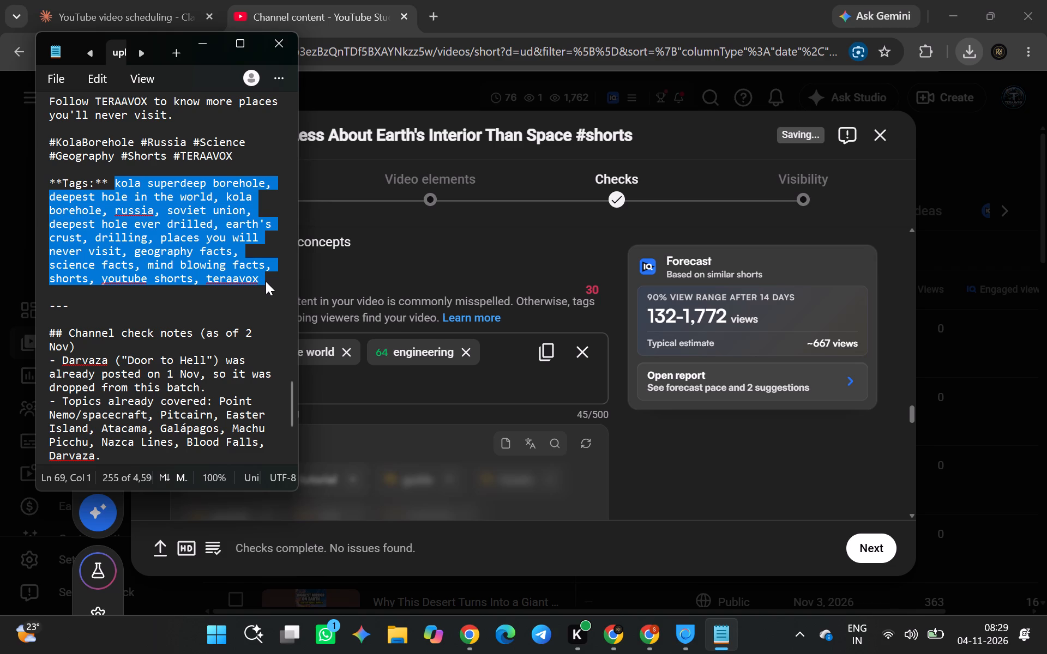
pyautogui.hotkey('ctrl', 'c')
pyautogui.click(332, 380)
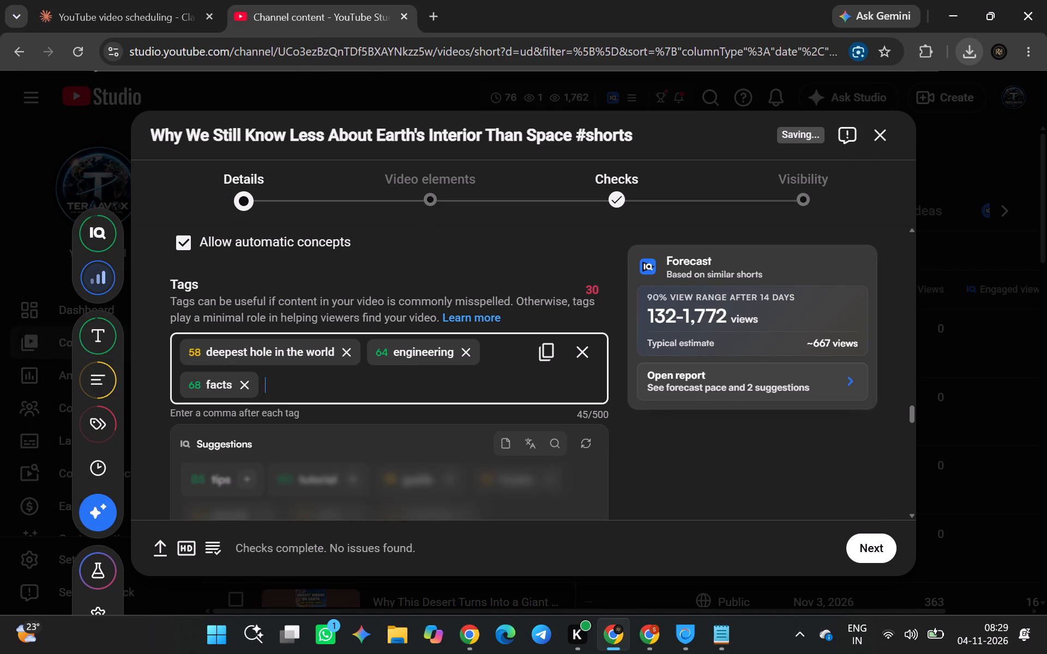
pyautogui.hotkey('ctrl', 'v')
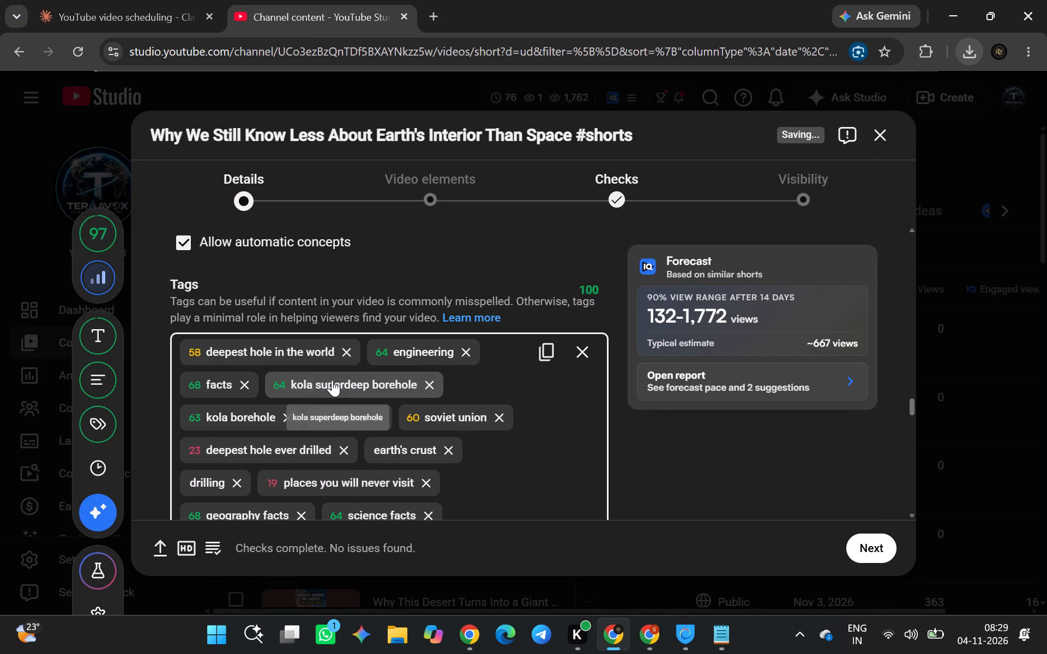
# Advance the upload through the details, video elements and checks stages to the visibility settings.
pyautogui.scroll(-4, 508, 474)
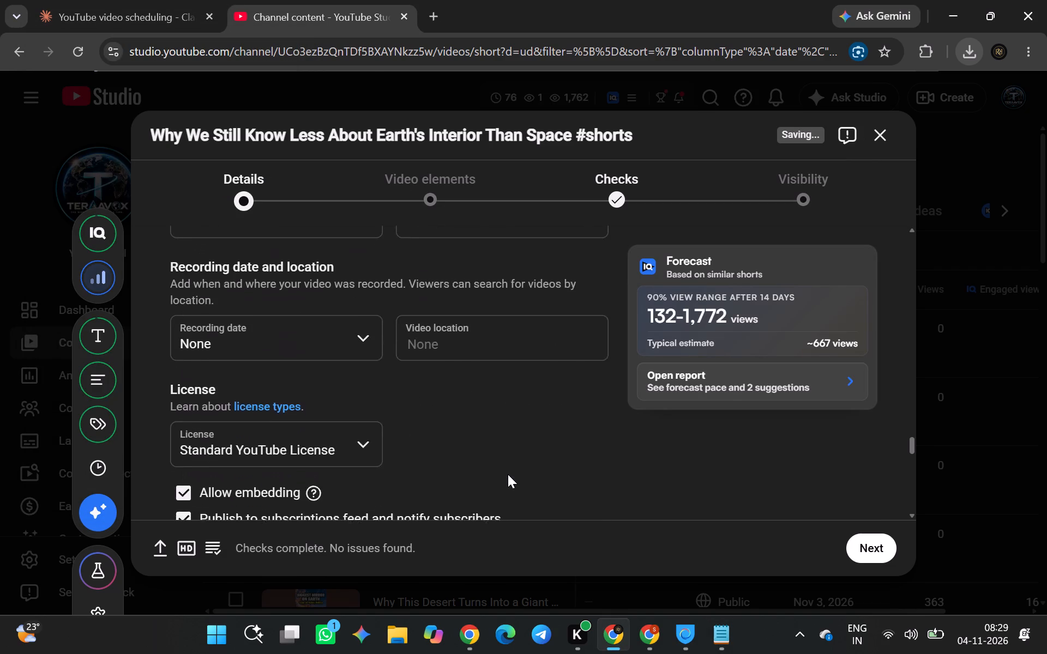
pyautogui.scroll(-4, 508, 474)
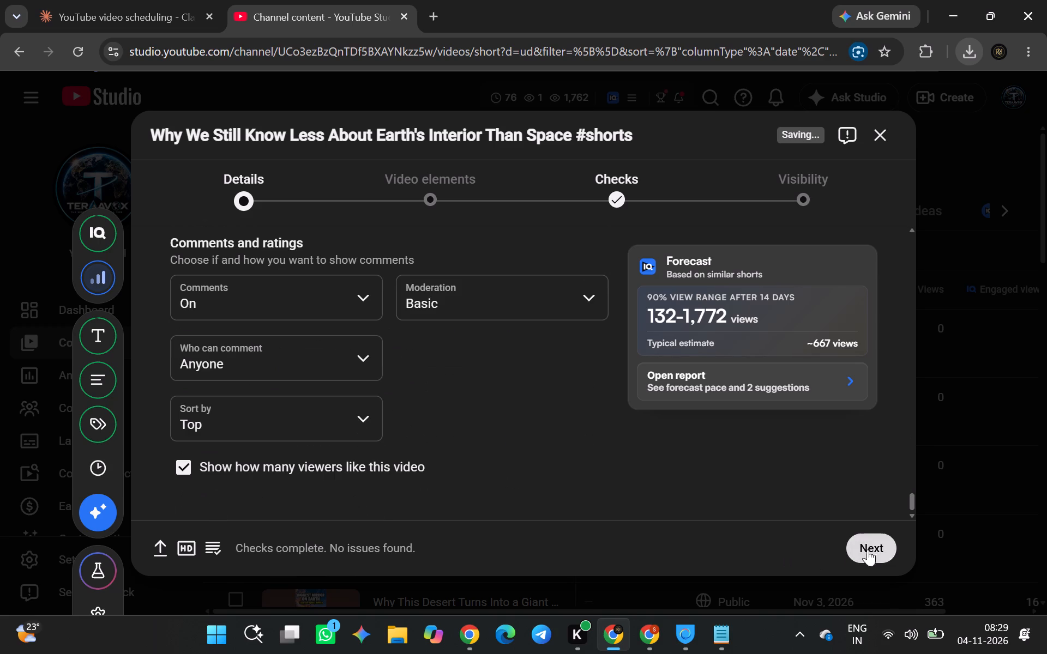
pyautogui.click(877, 545)
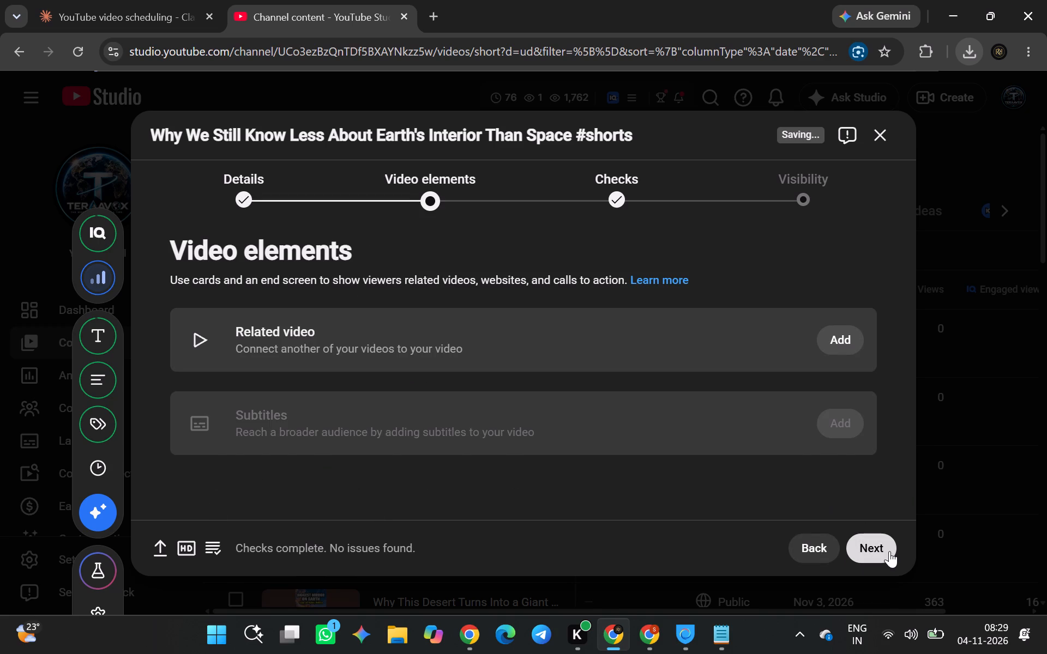
pyautogui.click(889, 551)
pyautogui.click(889, 551)
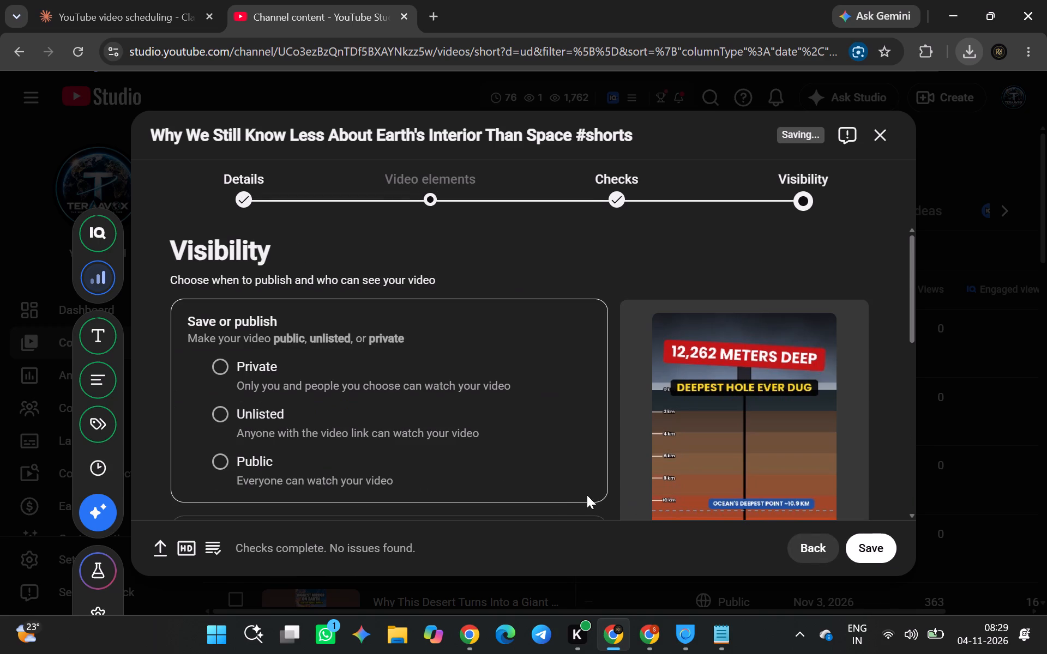
# Set the video's public release schedule to Nov 8, 2026 at 12:00 PM.
pyautogui.scroll(-1, 558, 492)
pyautogui.click(533, 423)
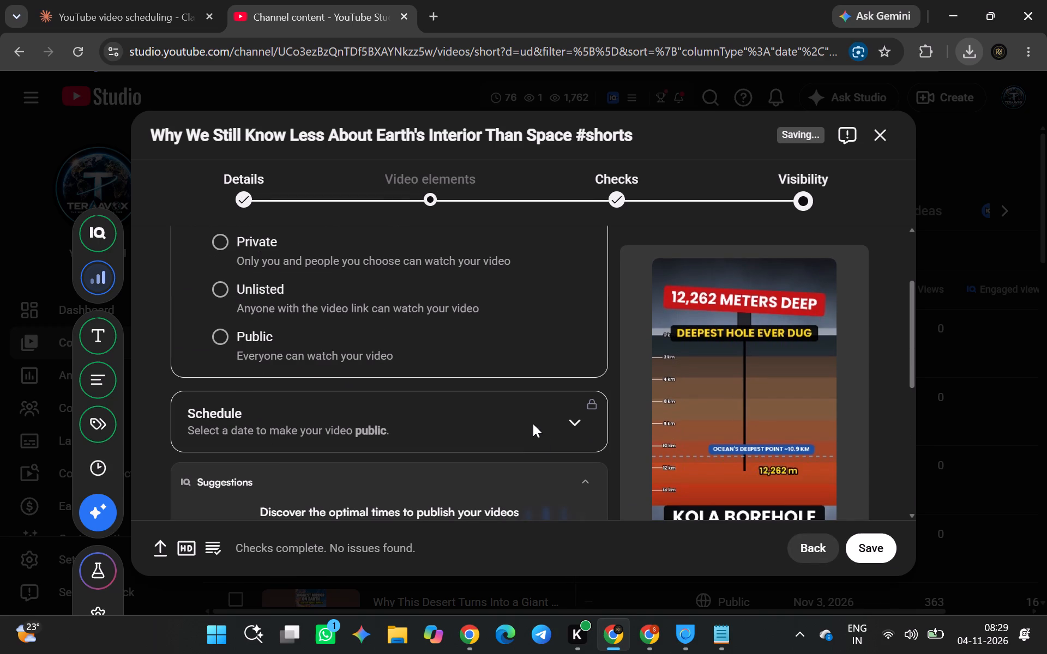
pyautogui.click(297, 349)
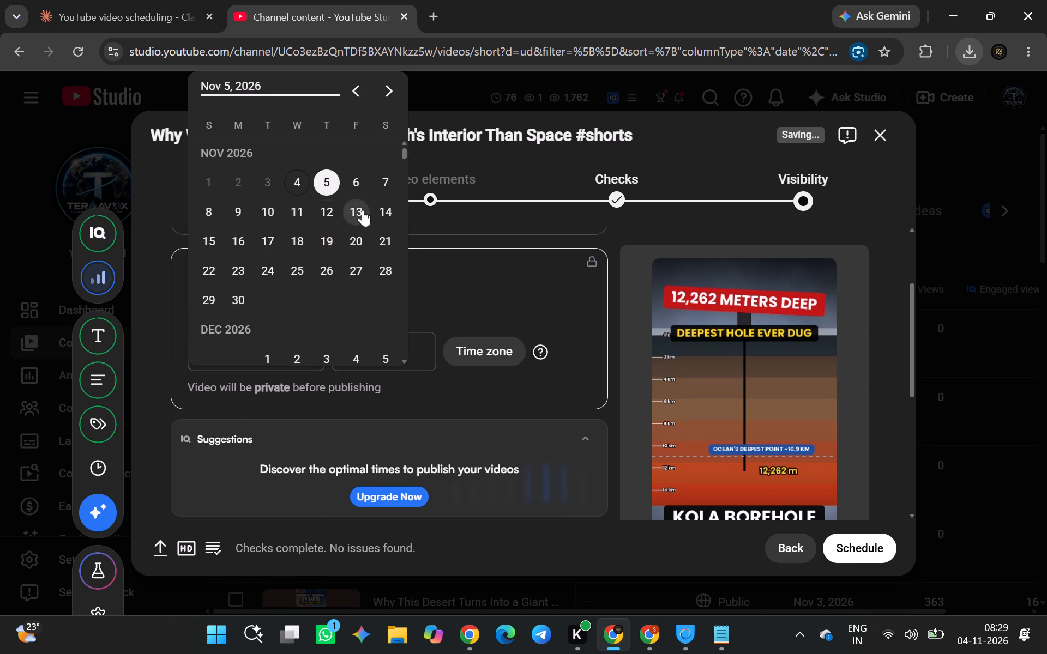
pyautogui.click(210, 215)
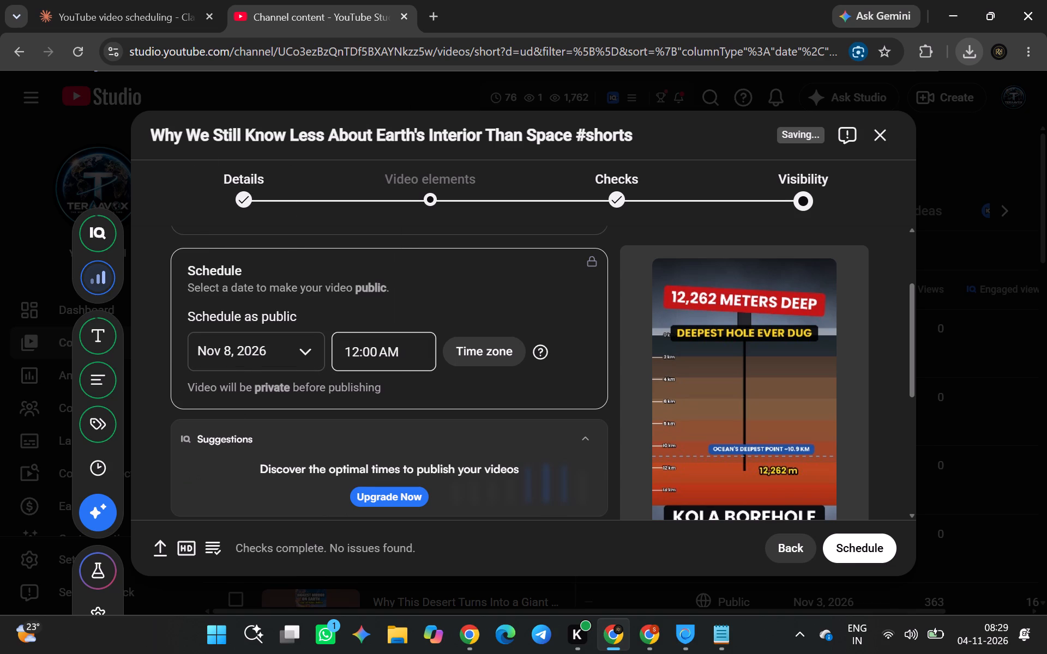
pyautogui.click(398, 362)
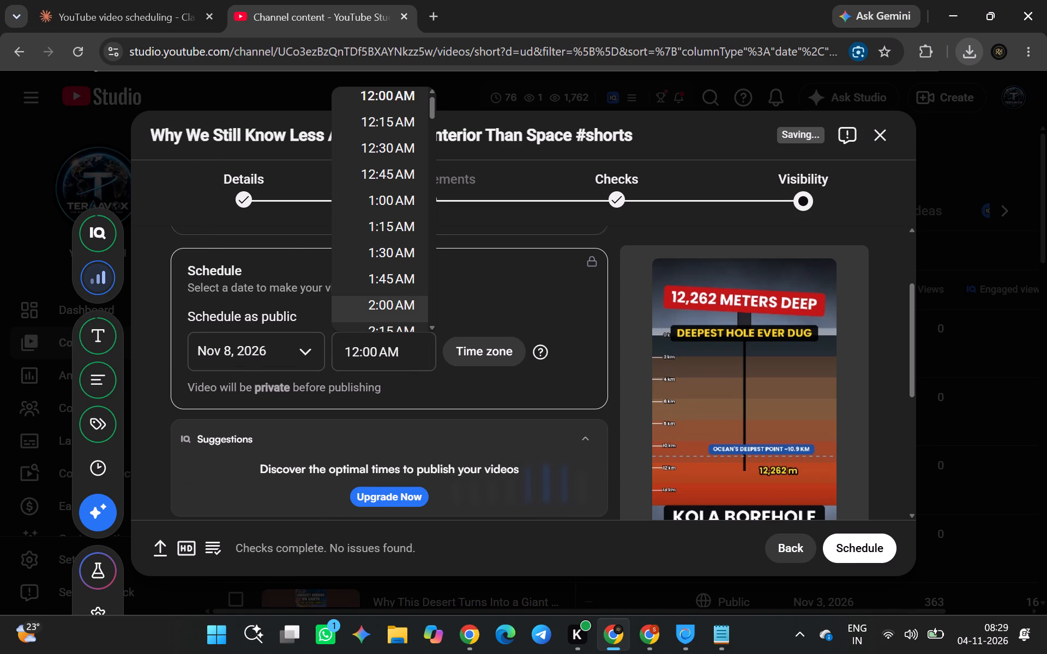
pyautogui.scroll(-6, 405, 300)
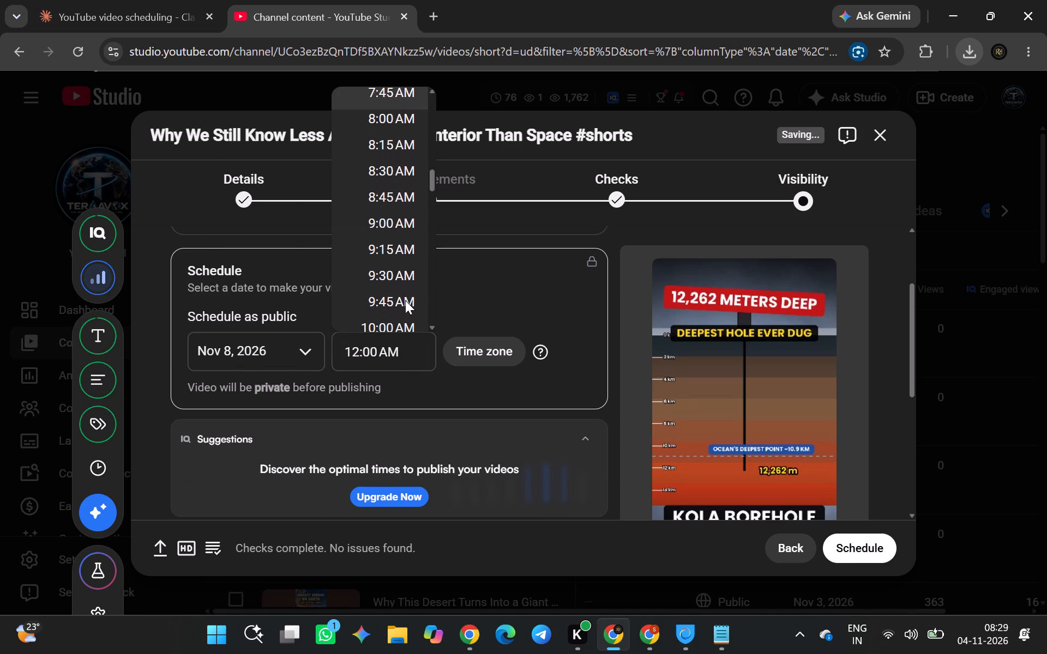
pyautogui.scroll(-1, 405, 300)
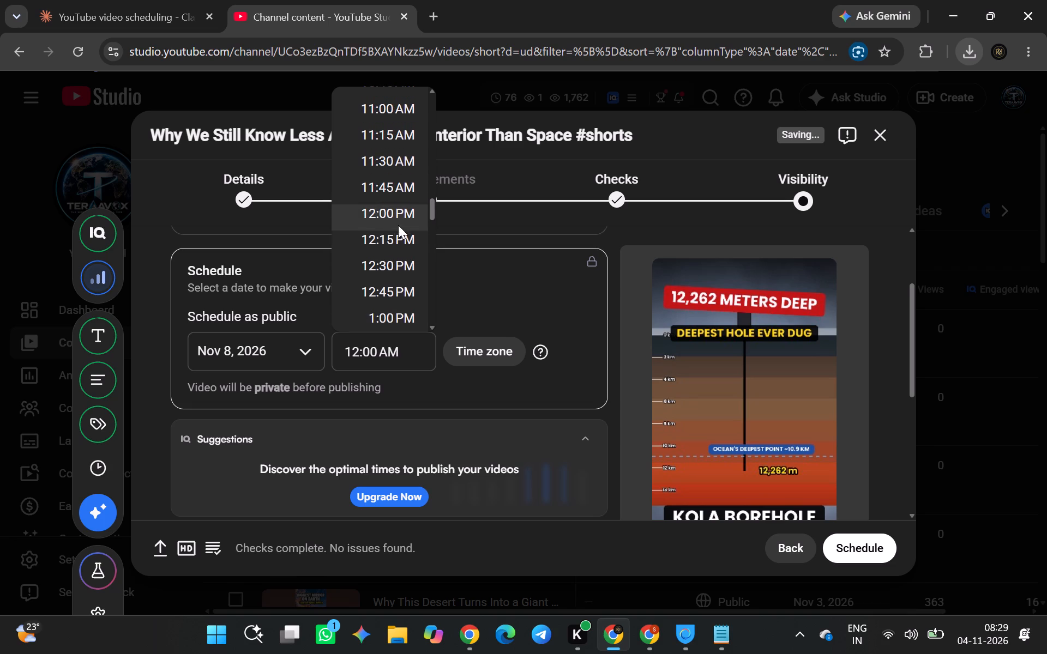
pyautogui.click(394, 216)
# Look over the remaining visibility notes, schedule the Kola Borehole video, and return to the channel's Shorts list.
pyautogui.scroll(-1, 502, 446)
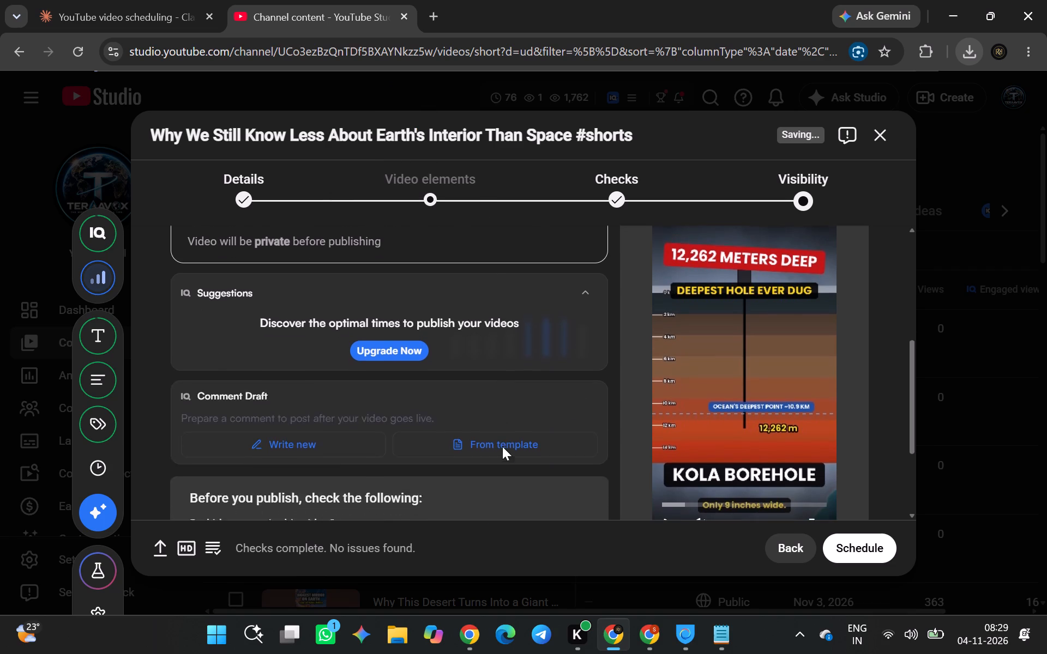
pyautogui.scroll(-4, 502, 446)
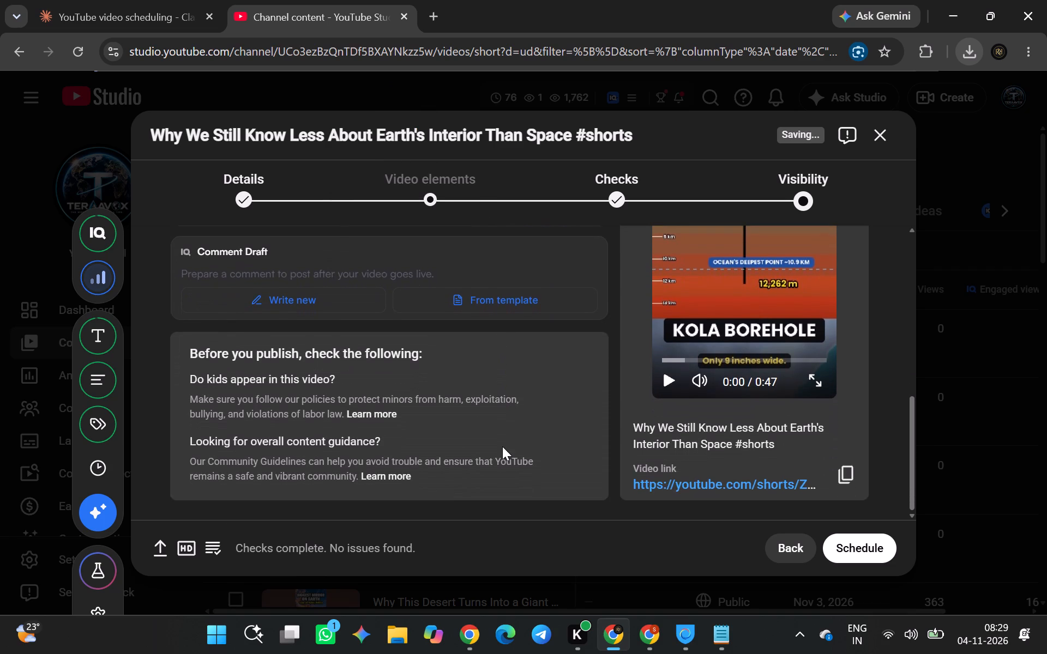
pyautogui.scroll(-1, 502, 446)
pyautogui.scroll(3, 502, 446)
pyautogui.scroll(-1, 698, 453)
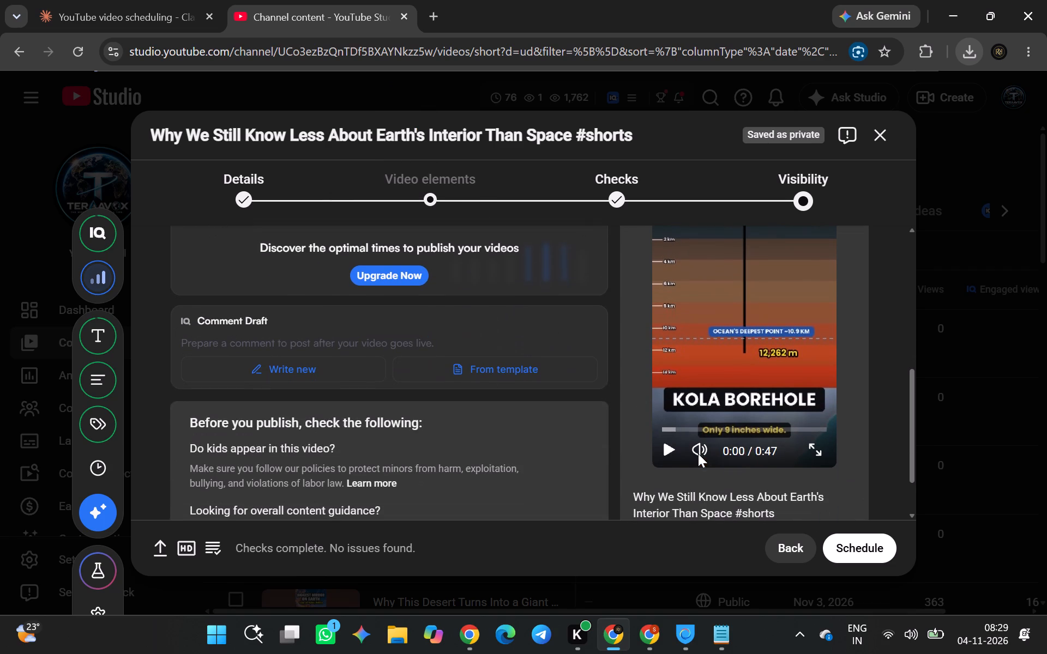
pyautogui.click(847, 548)
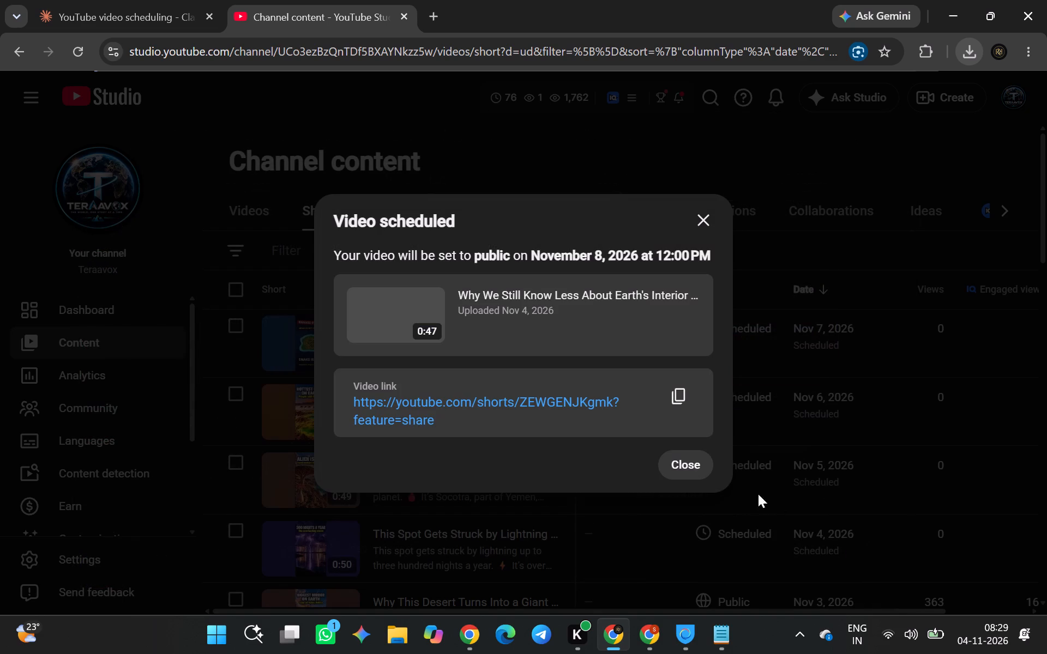
pyautogui.click(681, 461)
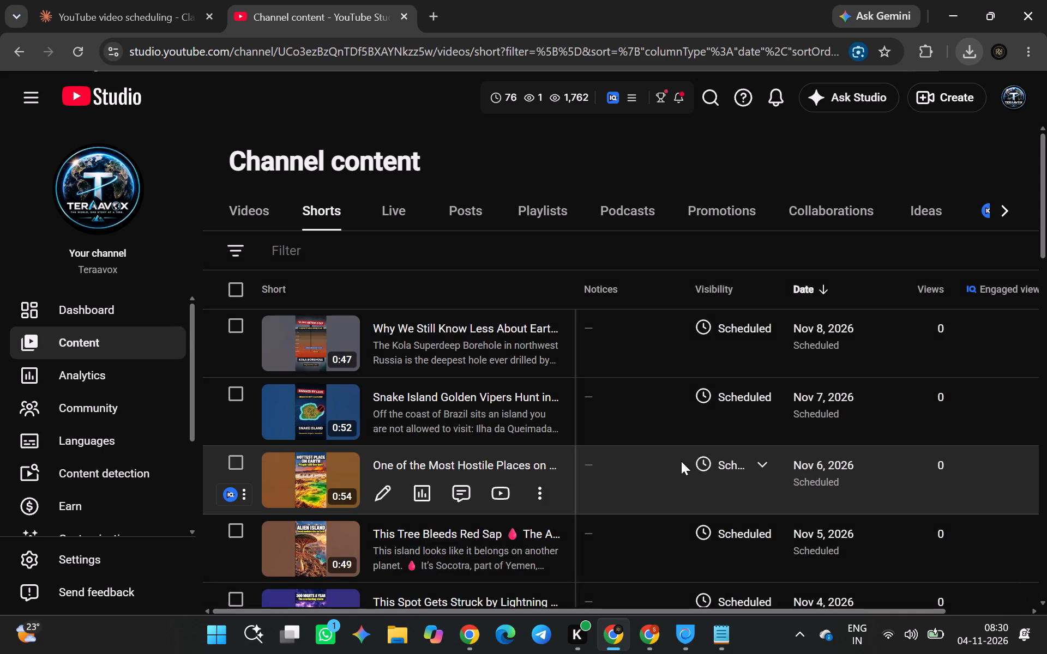
# Start a new video upload with the downloaded Svalbard-Seed-Vault.mp4 and open its title for editing.
pyautogui.click(943, 110)
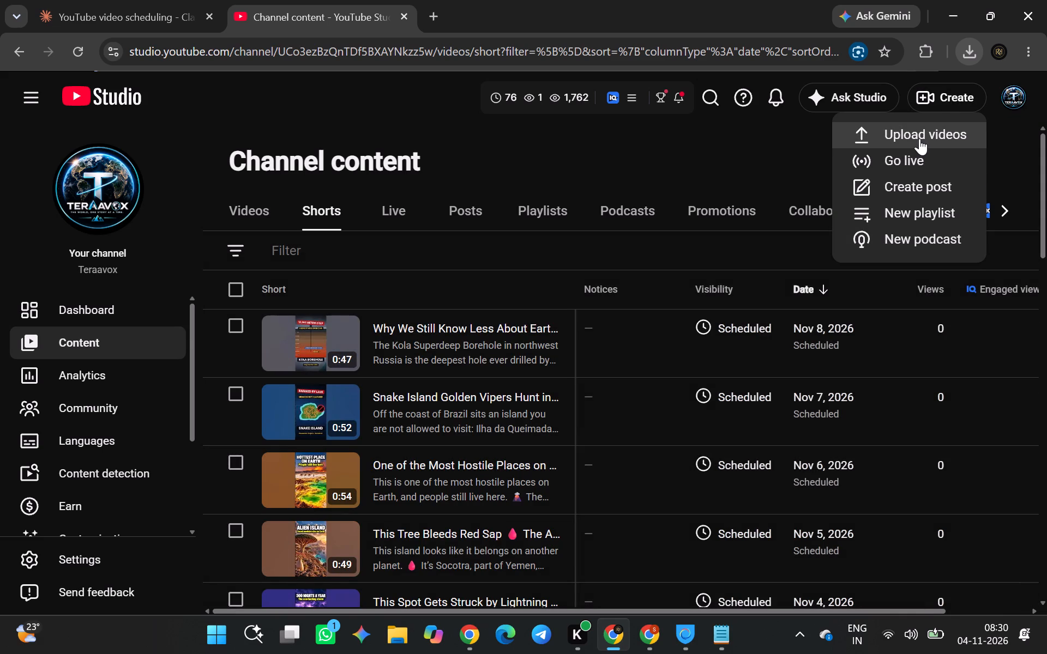
pyautogui.click(919, 138)
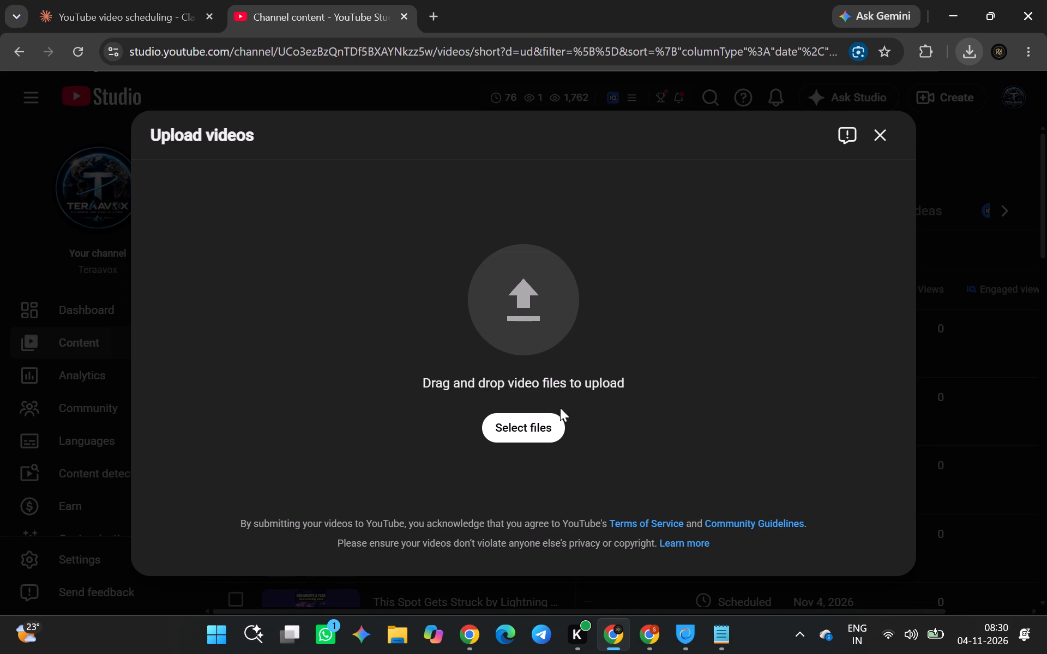
pyautogui.click(970, 59)
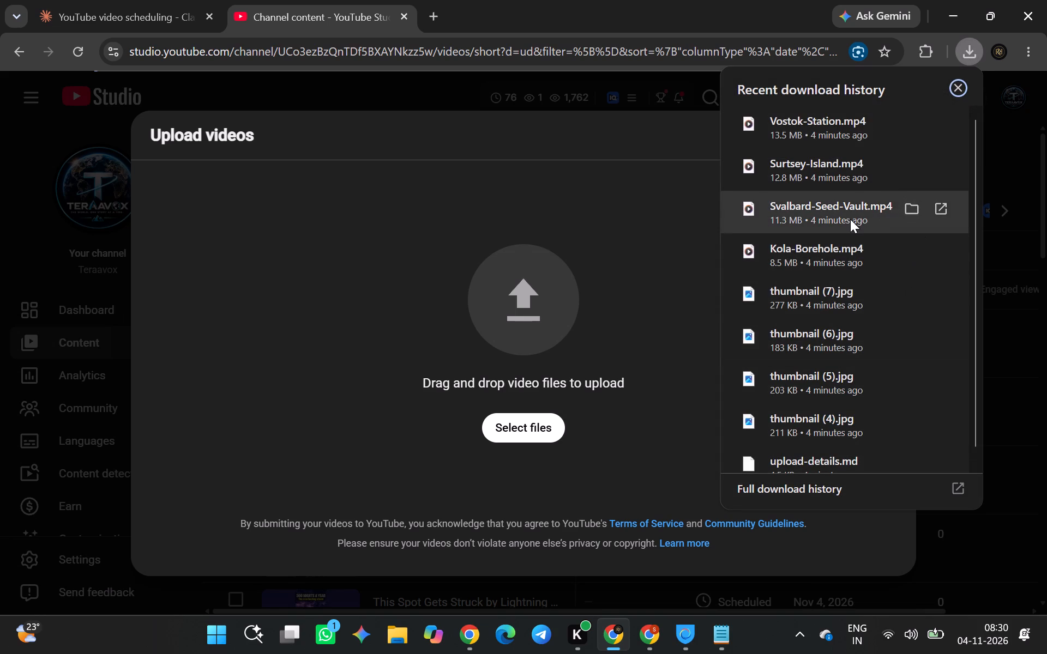
pyautogui.moveTo(850, 219); pyautogui.dragTo(553, 320)
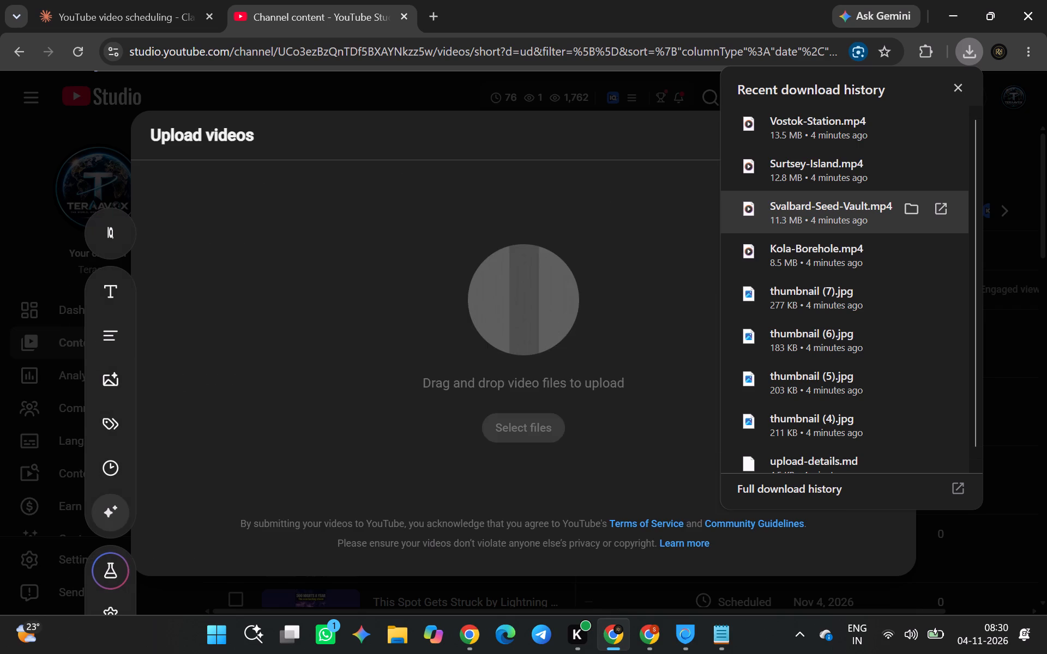
pyautogui.click(376, 312)
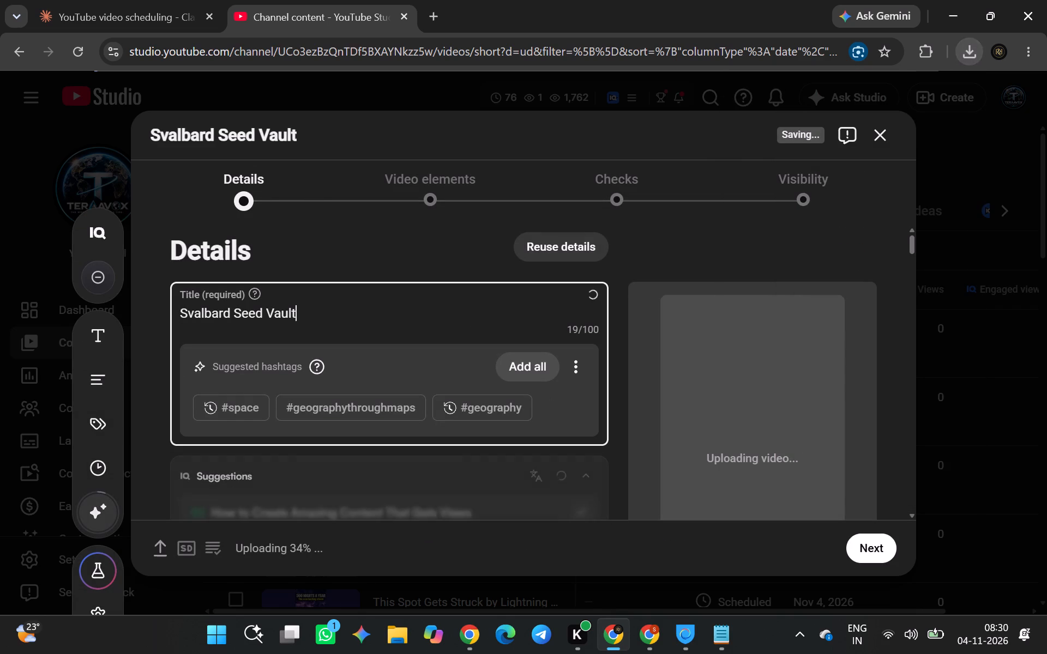
# Replace the video's title with "The Doomsday Vault Hidden Inside an Arctic Mountain 🌱 #geography #facts" copied from the Notepad upload details.
pyautogui.hotkey('ctrl', 'a')
pyautogui.press('BackSpace')
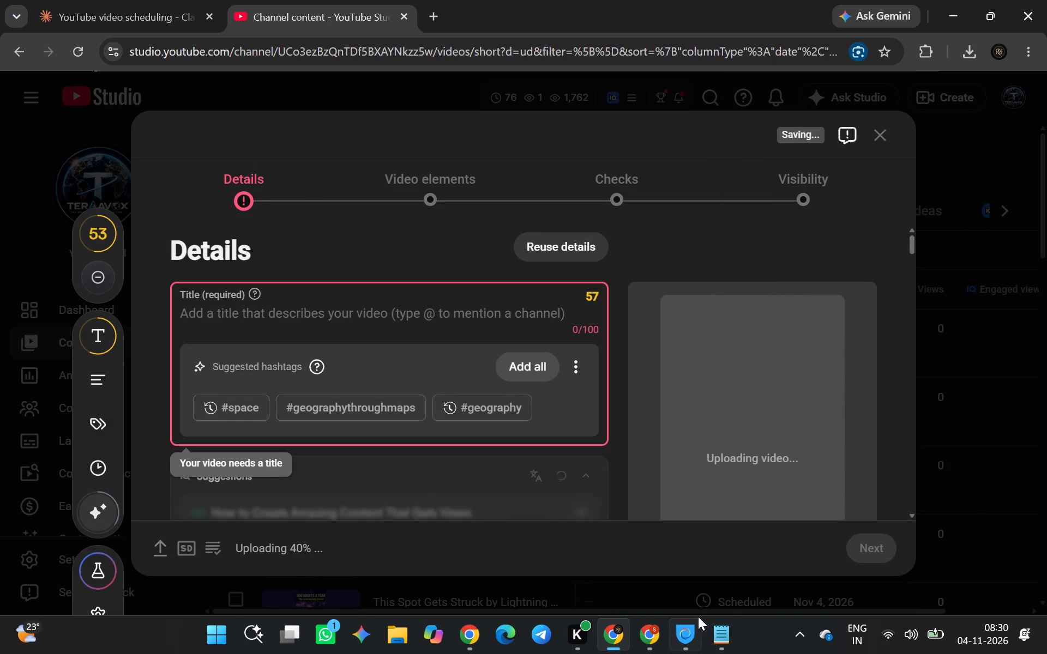
pyautogui.click(715, 634)
pyautogui.scroll(6, 195, 331)
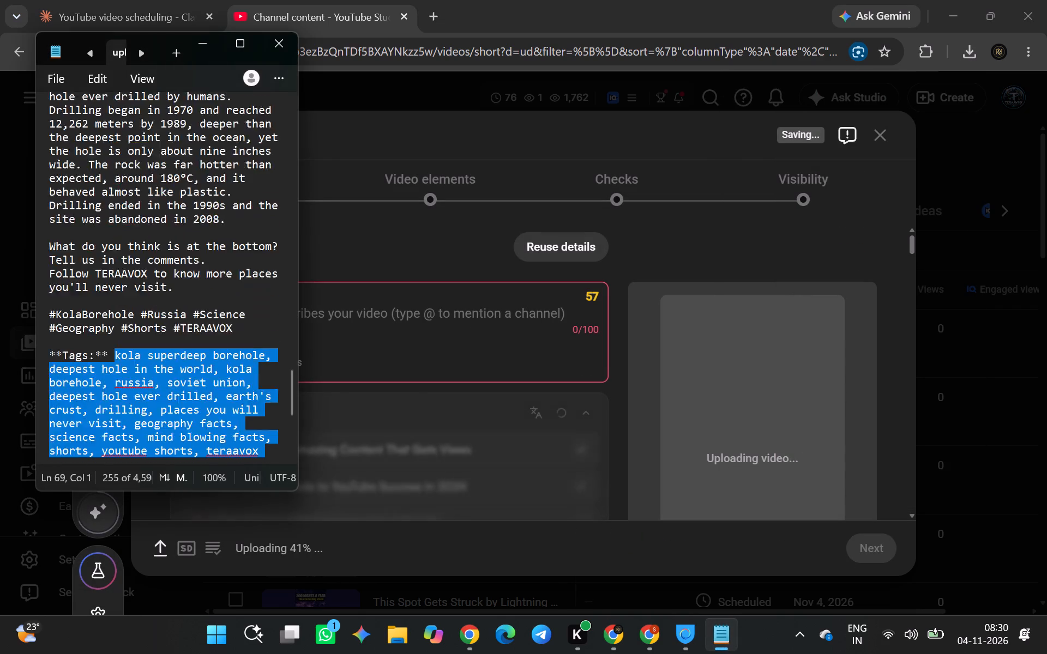
pyautogui.scroll(15, 195, 331)
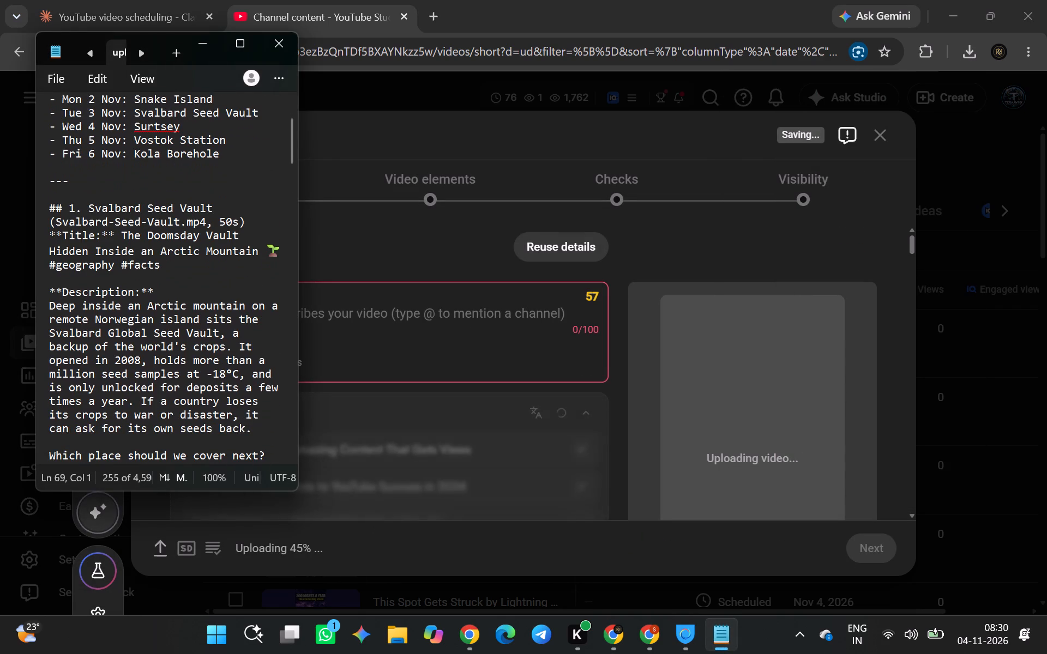
pyautogui.scroll(1, 210, 310)
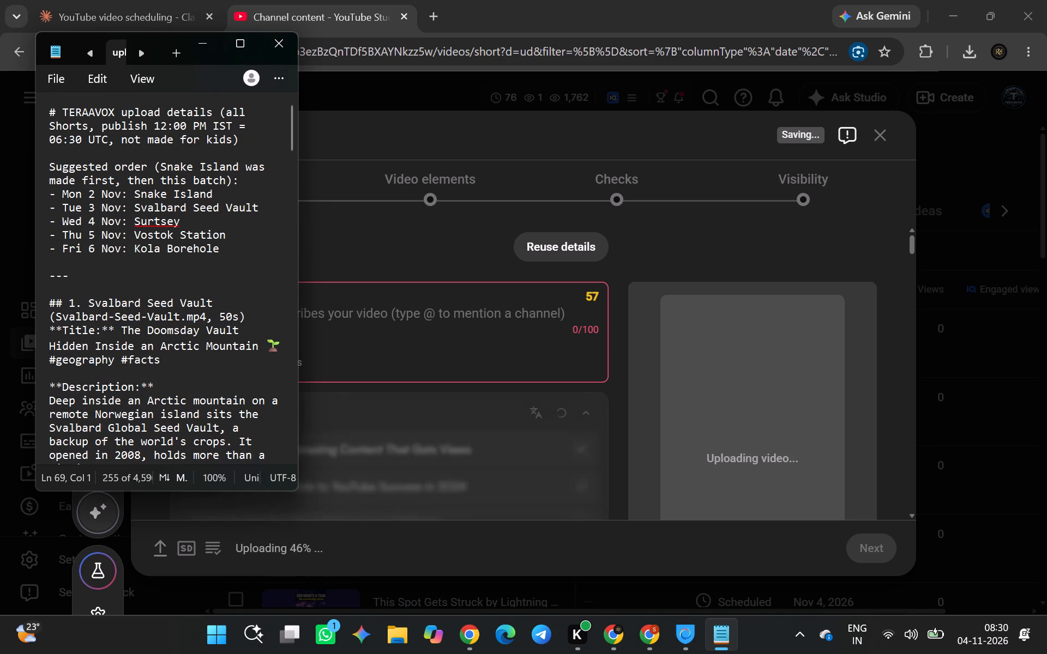
pyautogui.moveTo(121, 331); pyautogui.dragTo(179, 370)
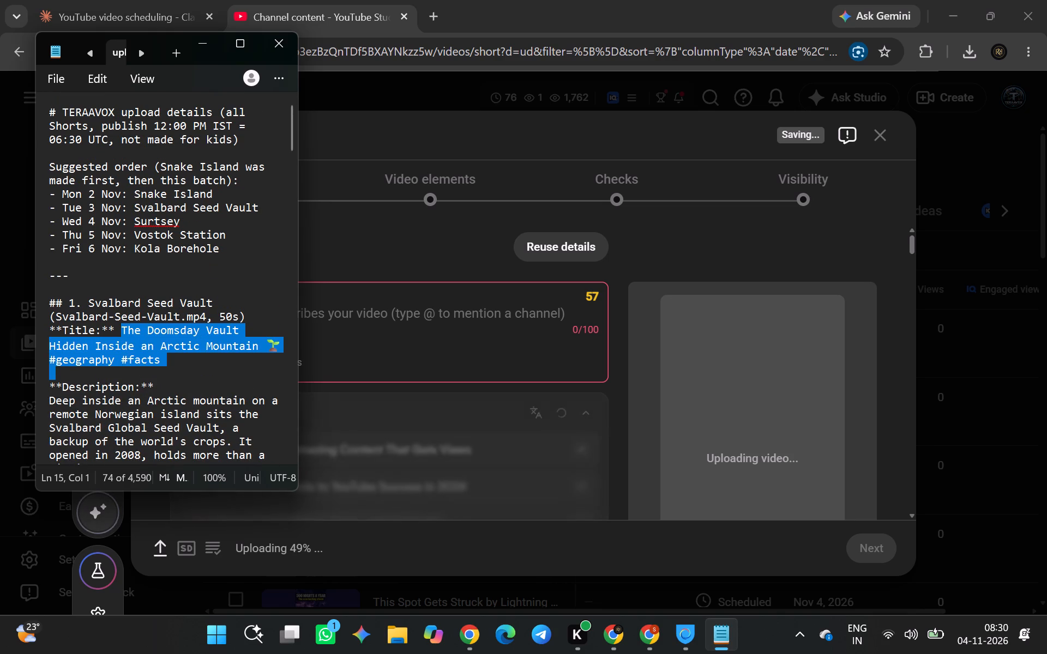
pyautogui.moveTo(179, 370); pyautogui.dragTo(170, 362)
pyautogui.hotkey('ctrl', 'c')
pyautogui.click(369, 331)
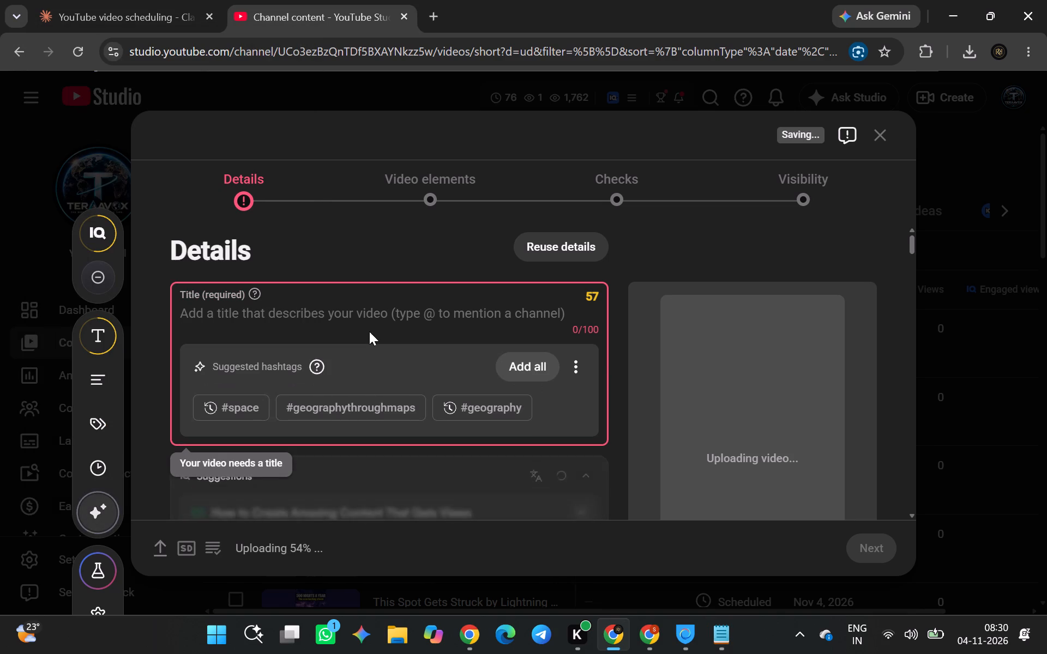
pyautogui.hotkey('ctrl', 'v')
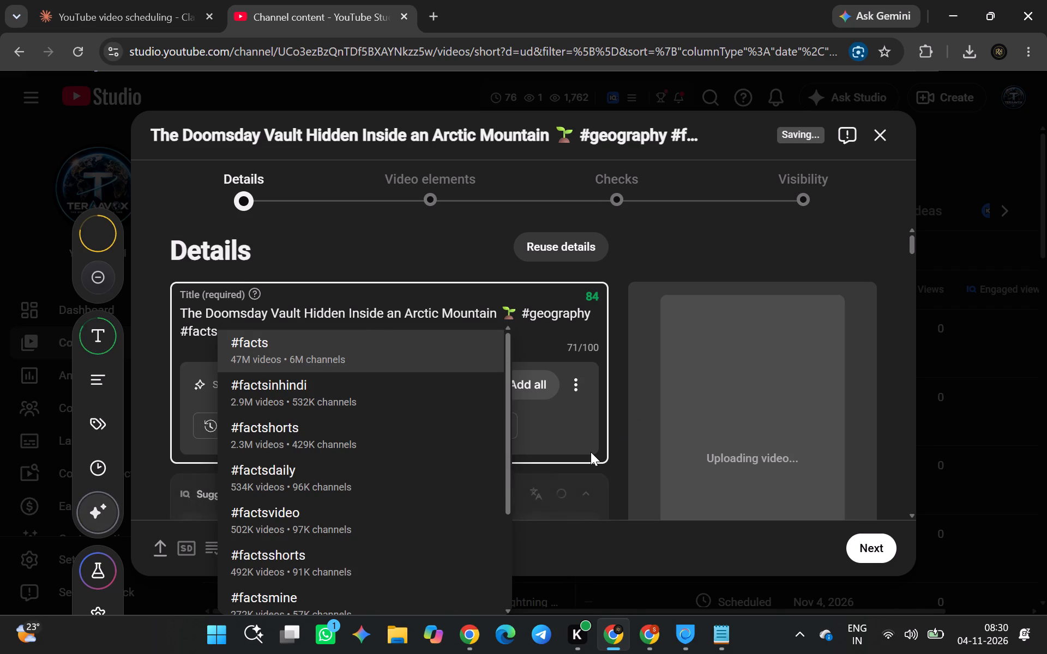
pyautogui.scroll(-1, 591, 452)
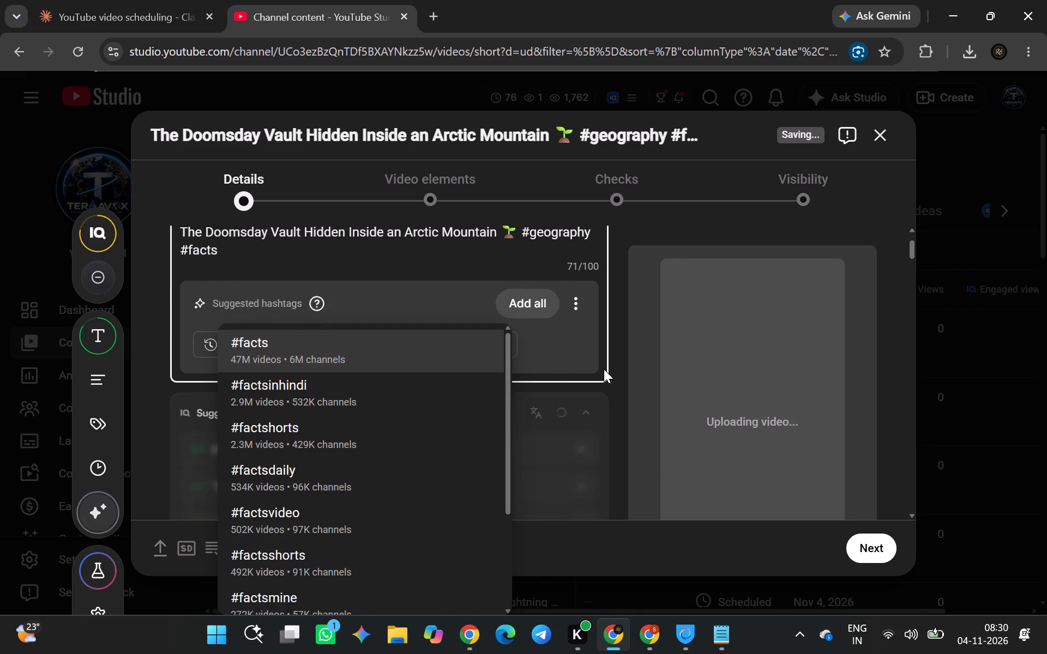
pyautogui.click(604, 369)
# Copy the Svalbard Seed Vault description, from "Deep inside an Arctic mountain" through #TERAAVOX, from the Notepad upload details into the video's description.
pyautogui.scroll(-2, 604, 369)
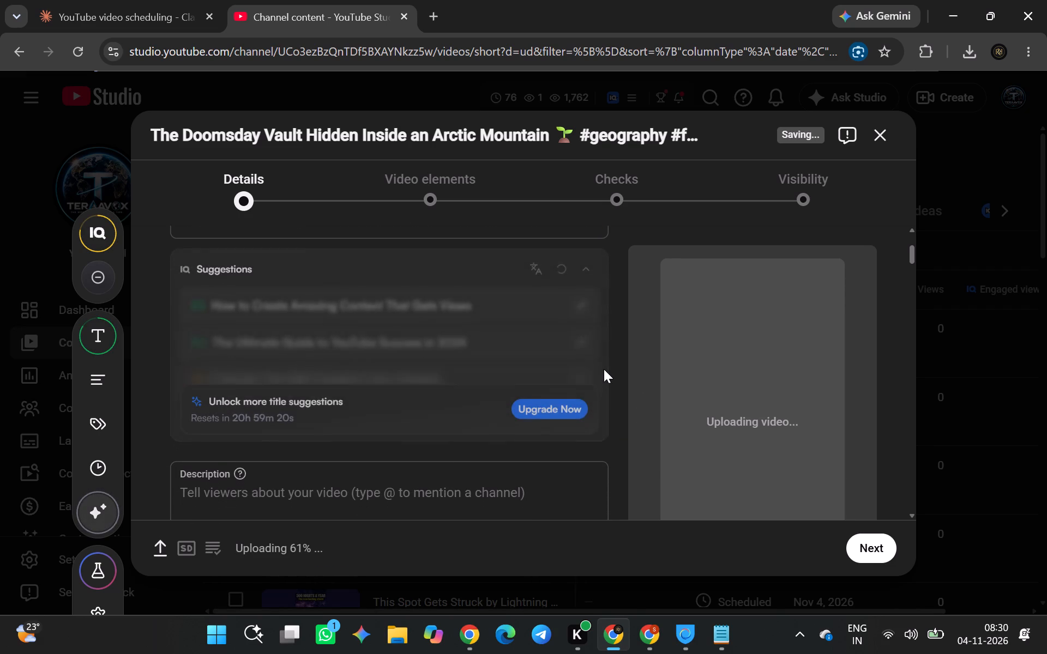
pyautogui.scroll(-1, 604, 369)
pyautogui.scroll(3, 604, 369)
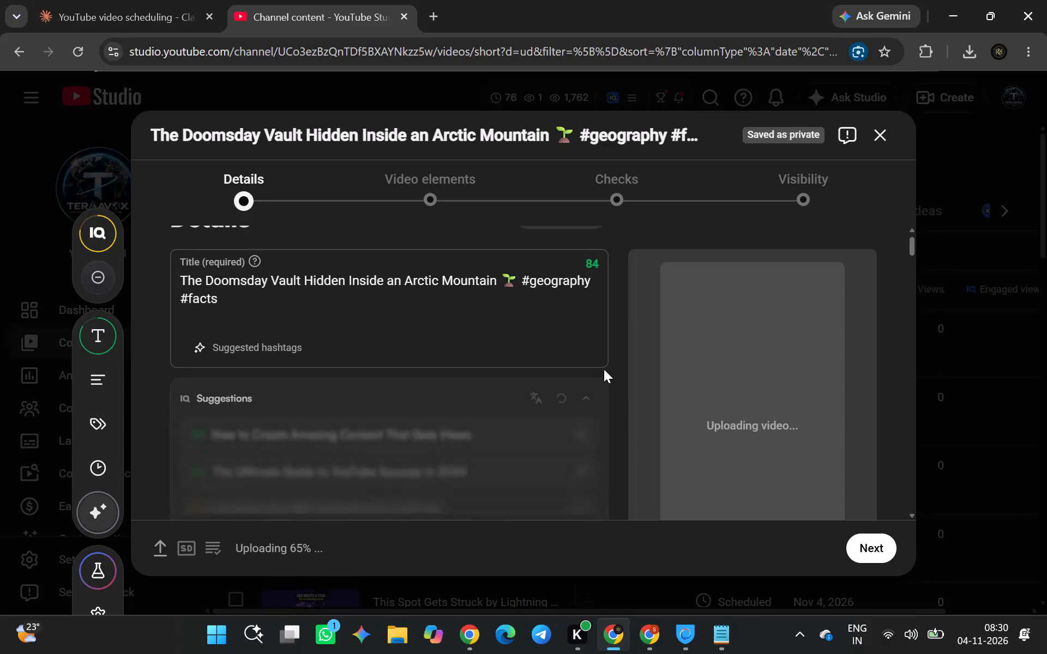
pyautogui.scroll(-3, 604, 369)
pyautogui.scroll(-2, 682, 408)
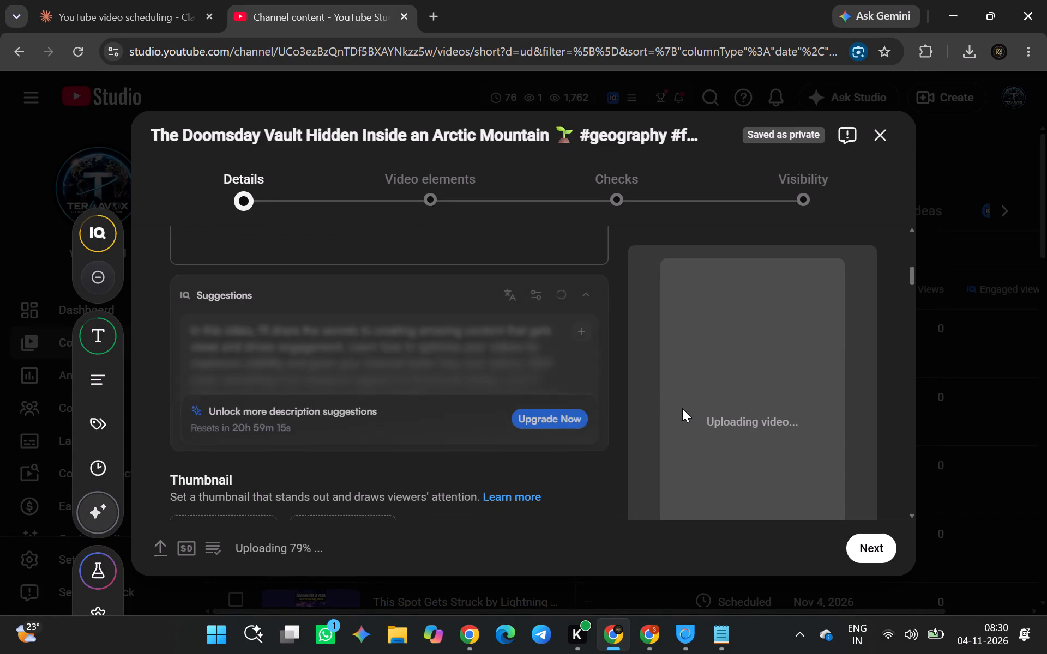
pyautogui.scroll(1, 682, 408)
pyautogui.click(302, 371)
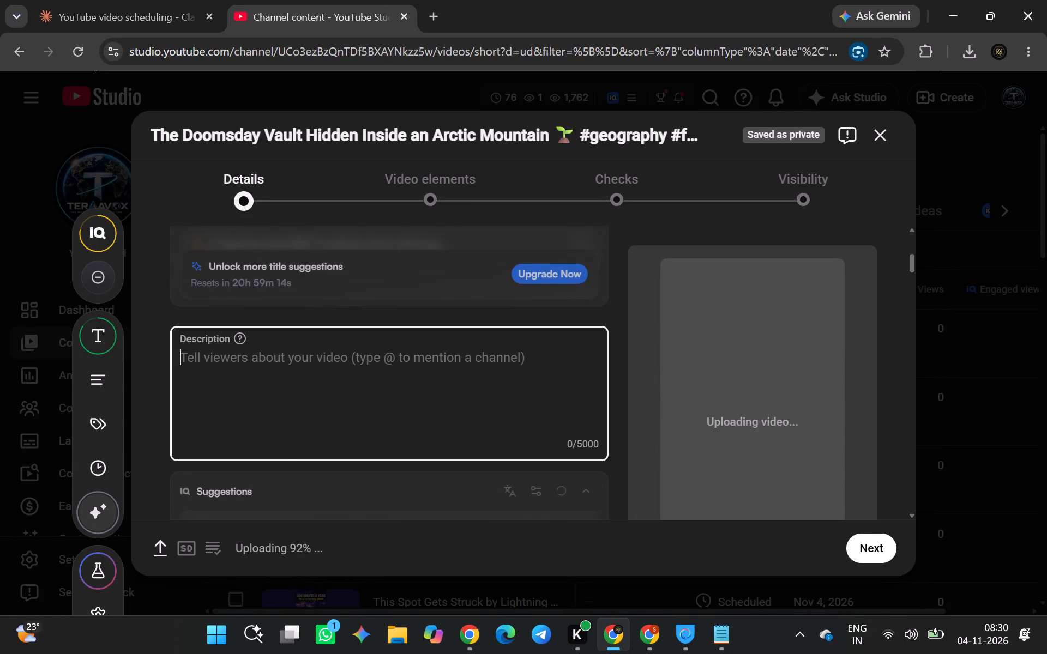
pyautogui.scroll(-1, 127, 335)
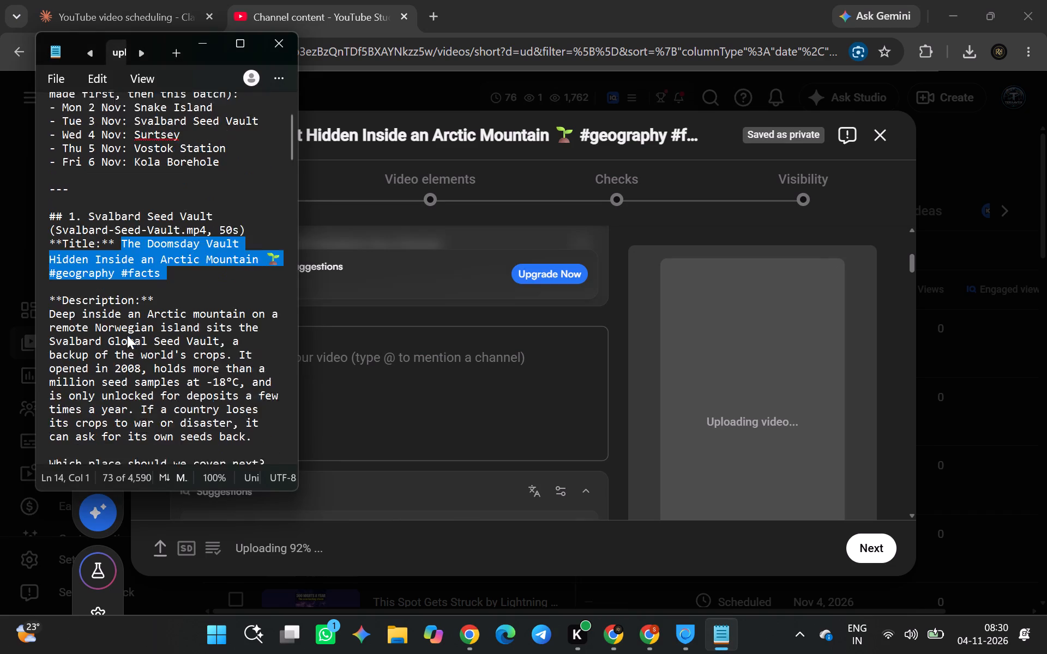
pyautogui.scroll(-1, 127, 335)
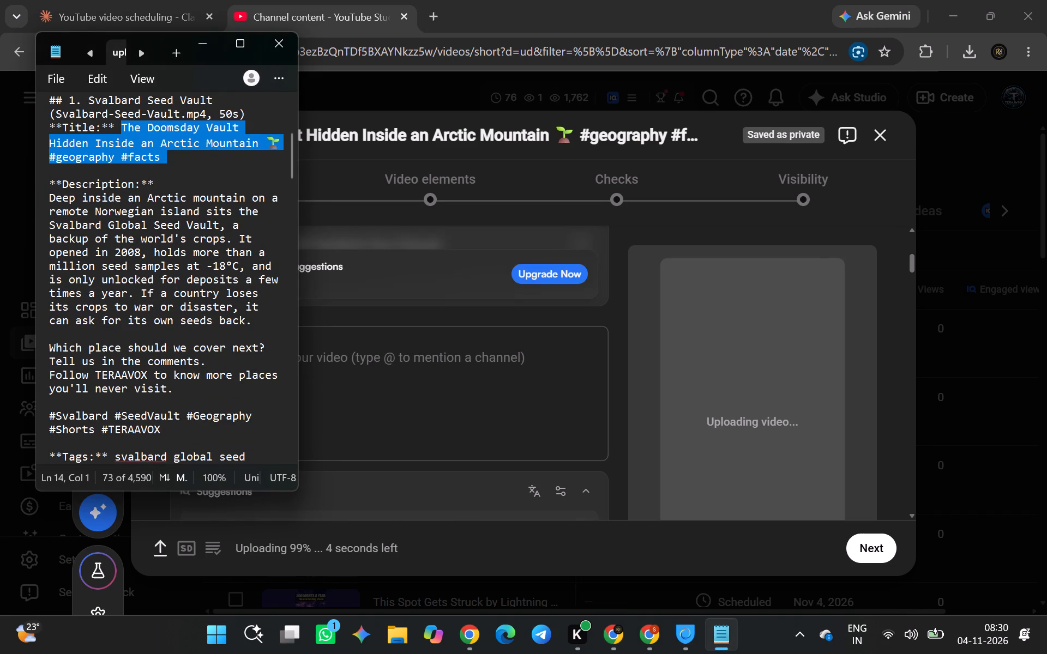
pyautogui.moveTo(50, 195); pyautogui.dragTo(177, 429)
pyautogui.hotkey('ctrl', 'c')
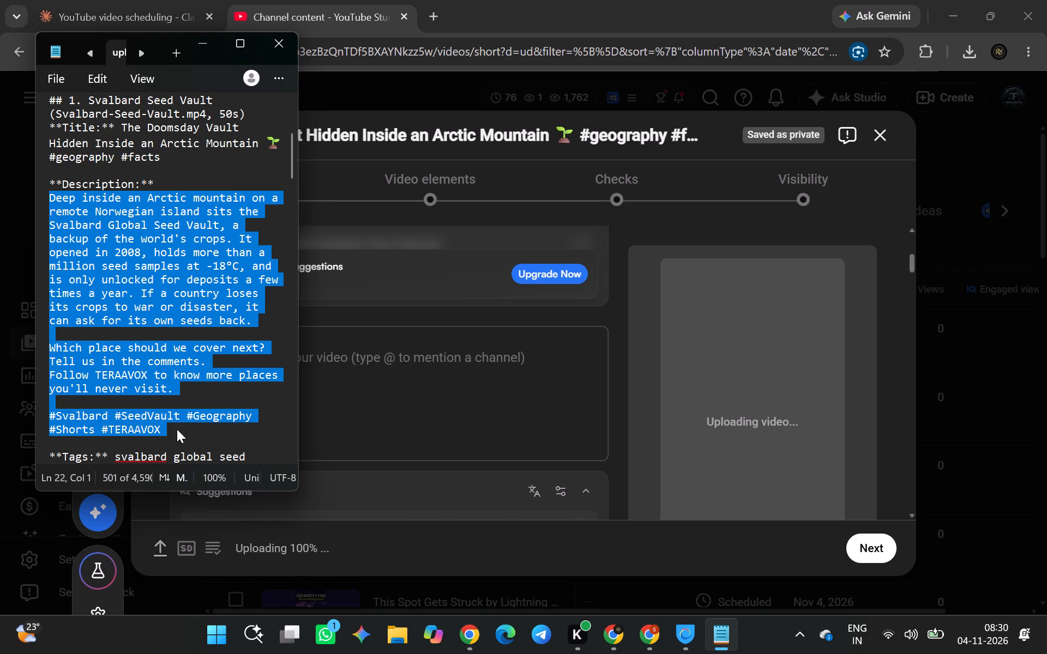
pyautogui.click(354, 355)
pyautogui.hotkey('ctrl', 'v')
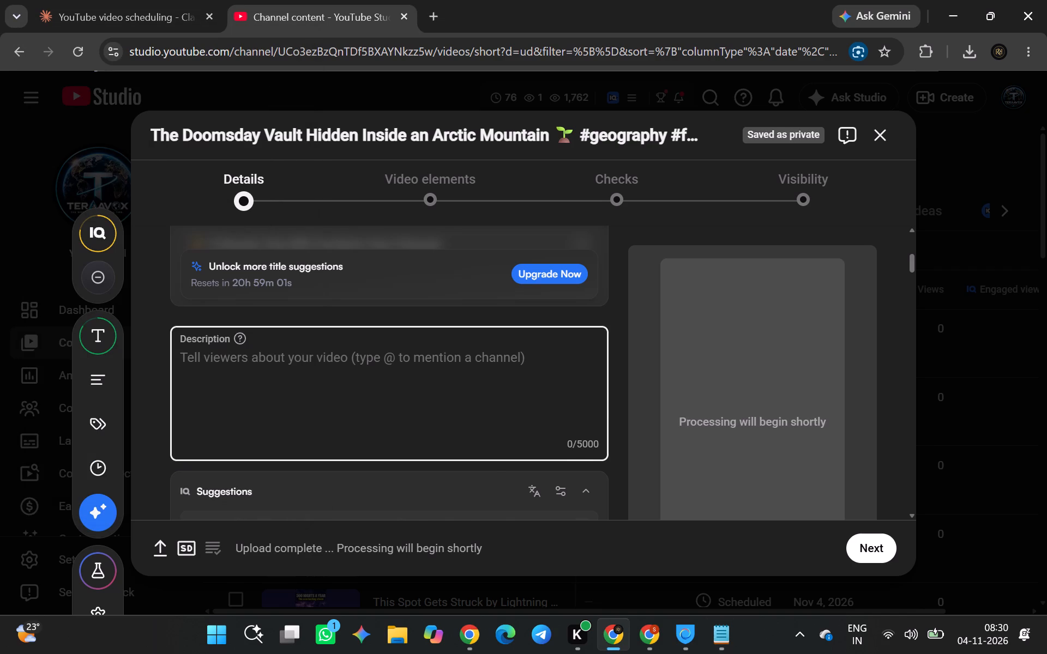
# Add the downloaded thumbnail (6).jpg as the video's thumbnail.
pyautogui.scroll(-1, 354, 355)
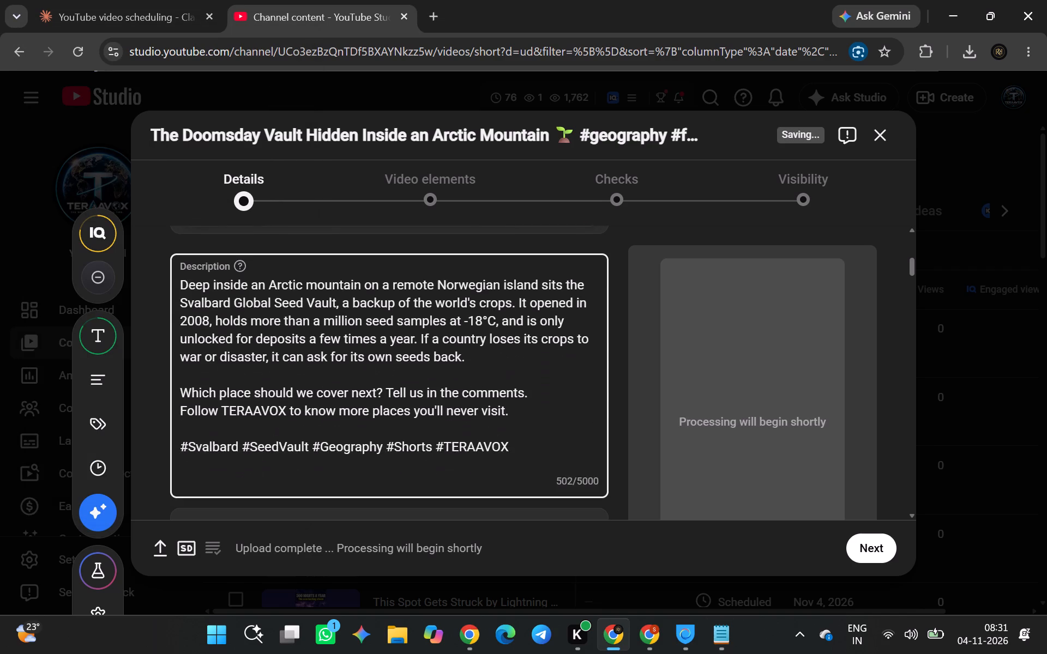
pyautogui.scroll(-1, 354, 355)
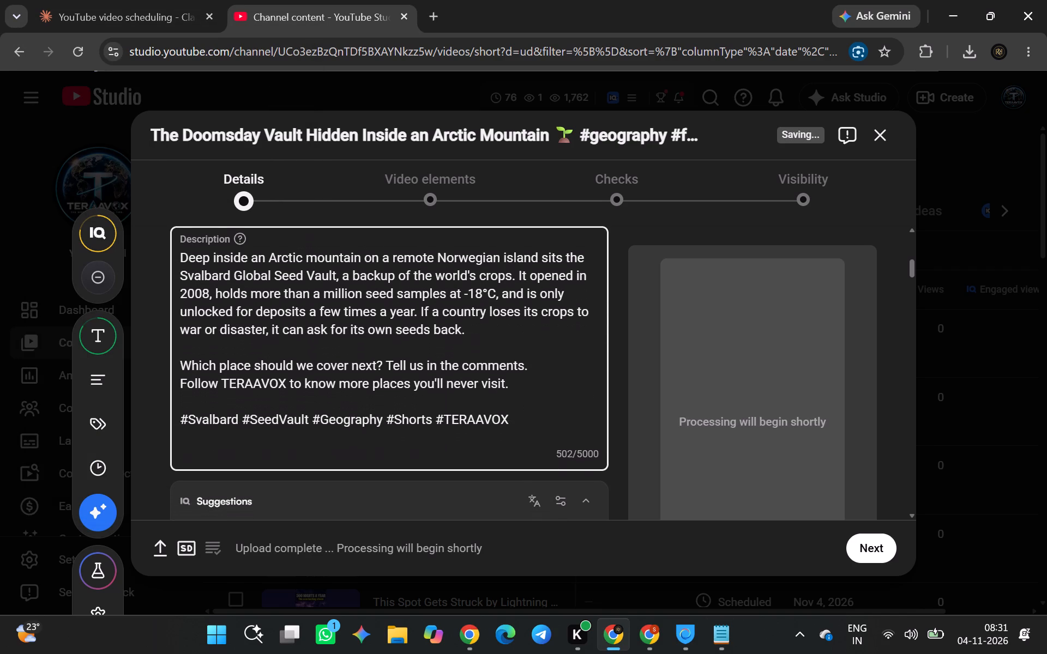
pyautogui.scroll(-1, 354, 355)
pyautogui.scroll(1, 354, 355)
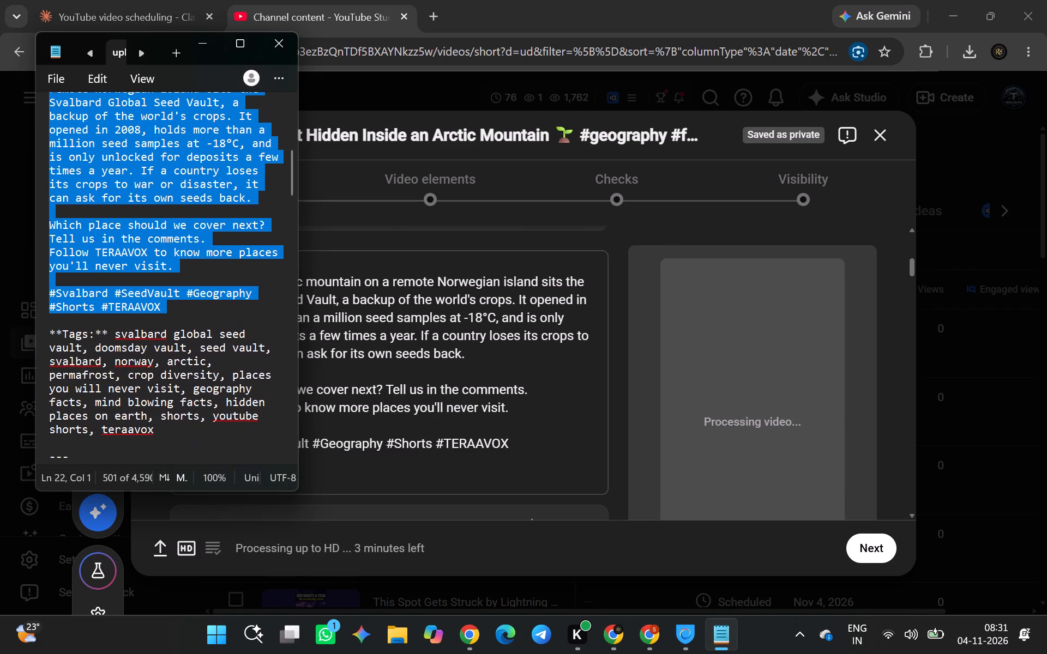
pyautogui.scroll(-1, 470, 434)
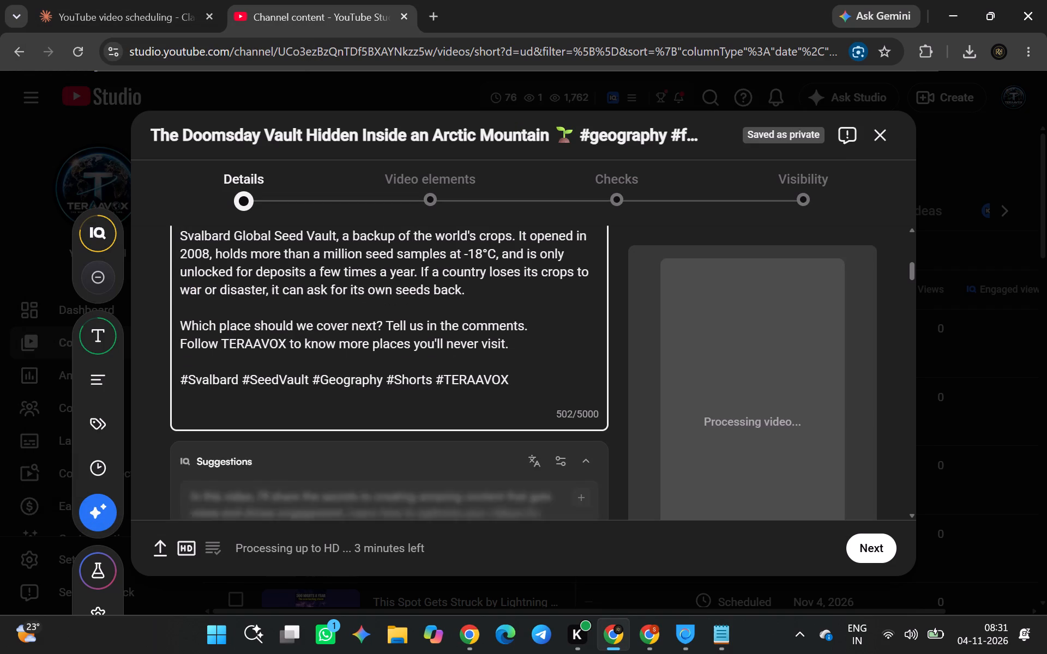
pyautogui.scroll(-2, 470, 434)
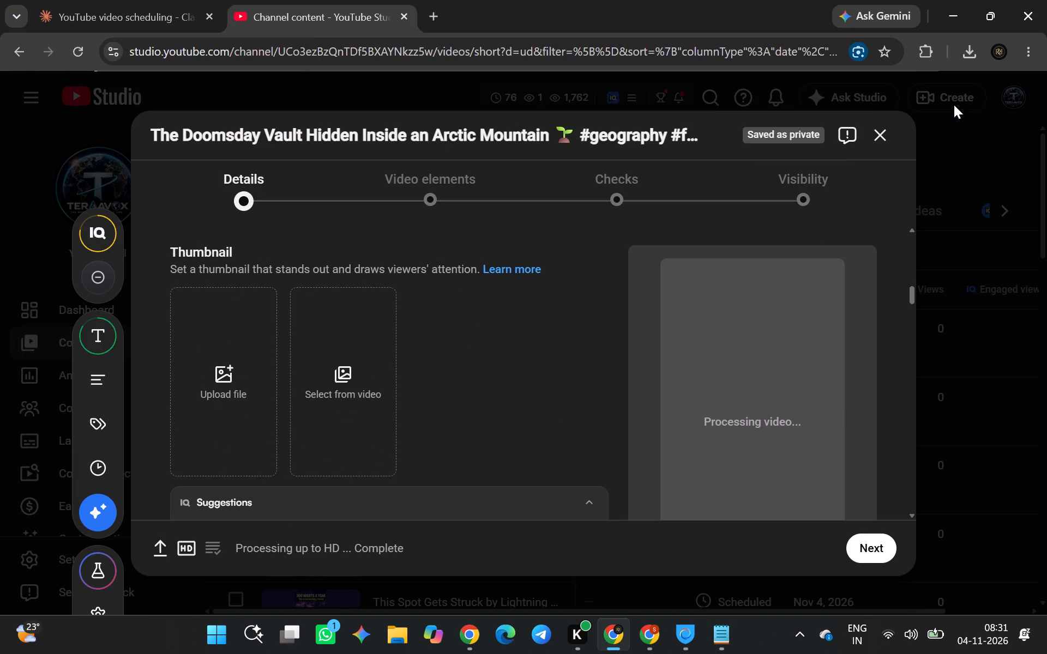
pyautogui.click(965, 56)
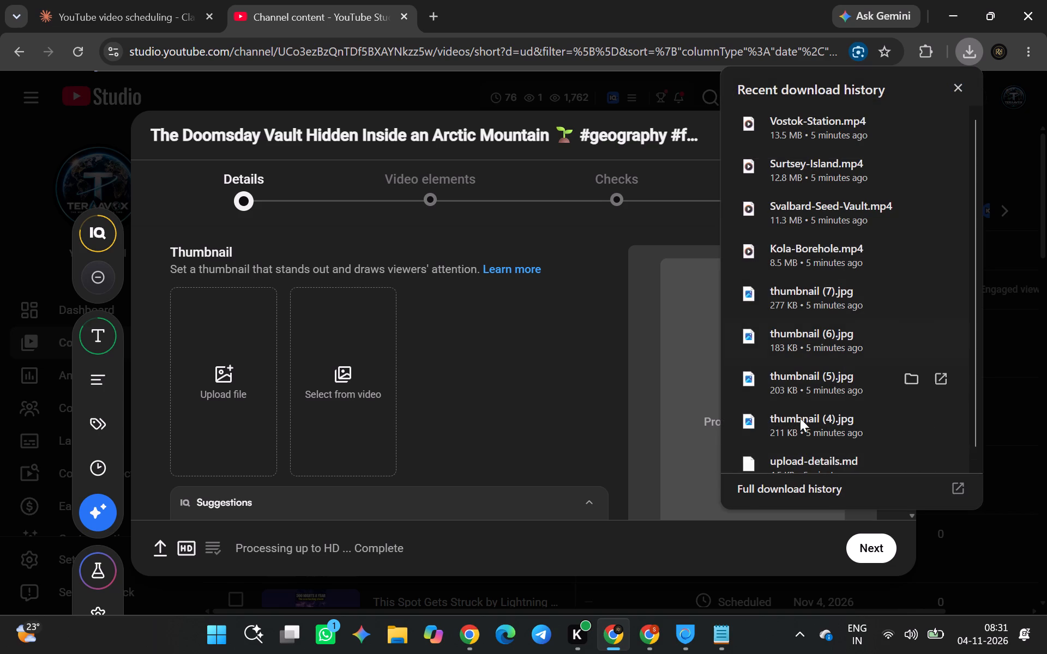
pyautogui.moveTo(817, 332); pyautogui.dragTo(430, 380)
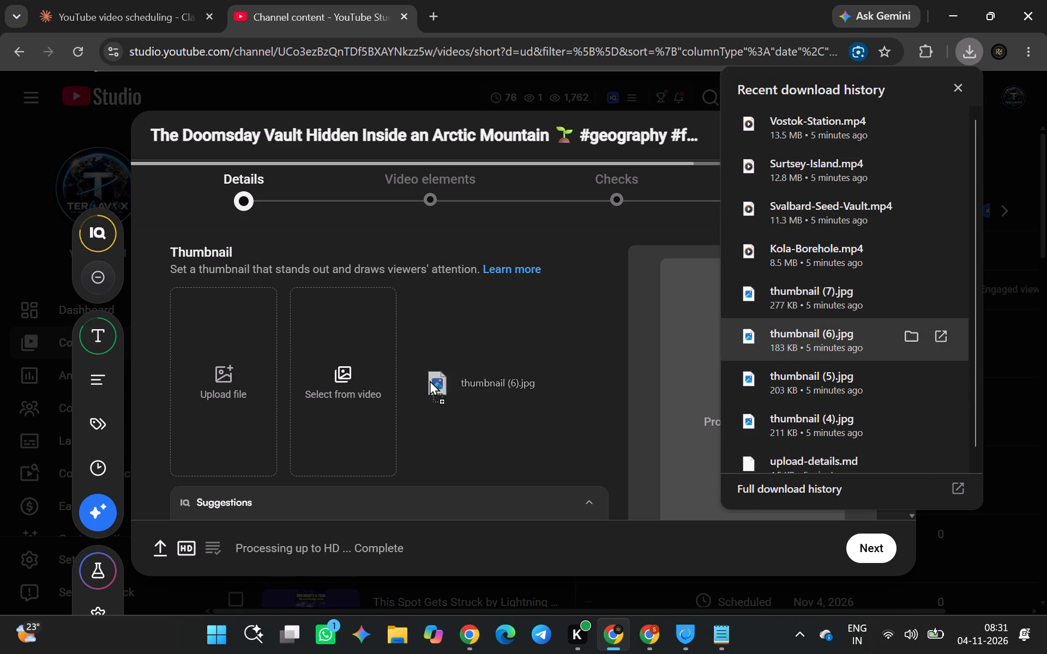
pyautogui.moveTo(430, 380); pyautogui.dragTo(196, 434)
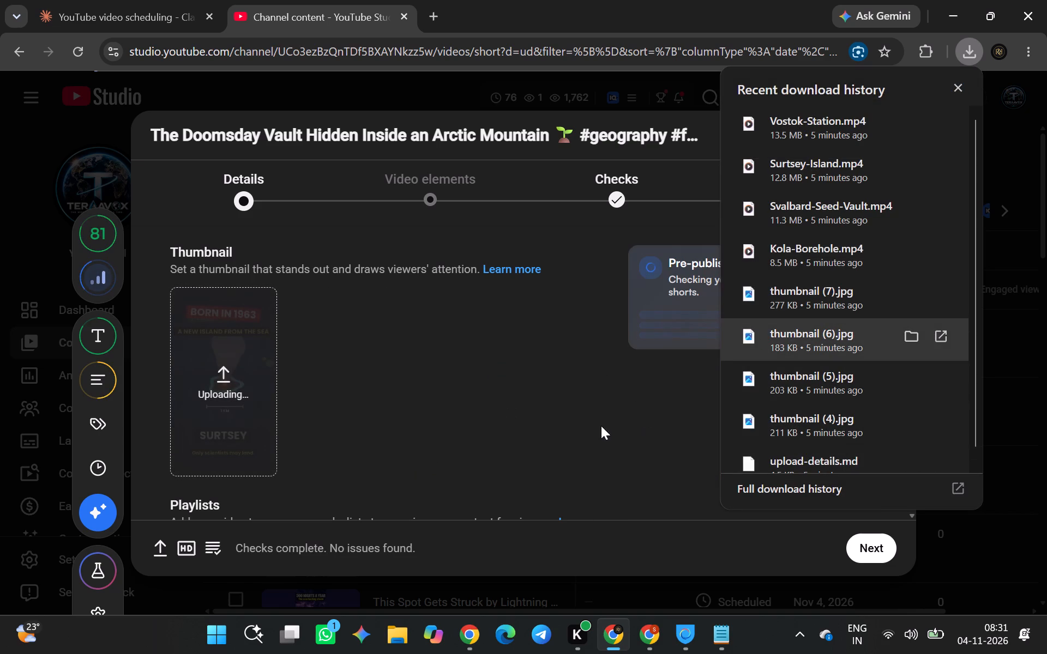
# Check the title against the upload details and replace the Surtsey thumbnail with the downloaded thumbnail (5).jpg.
pyautogui.scroll(8, 537, 393)
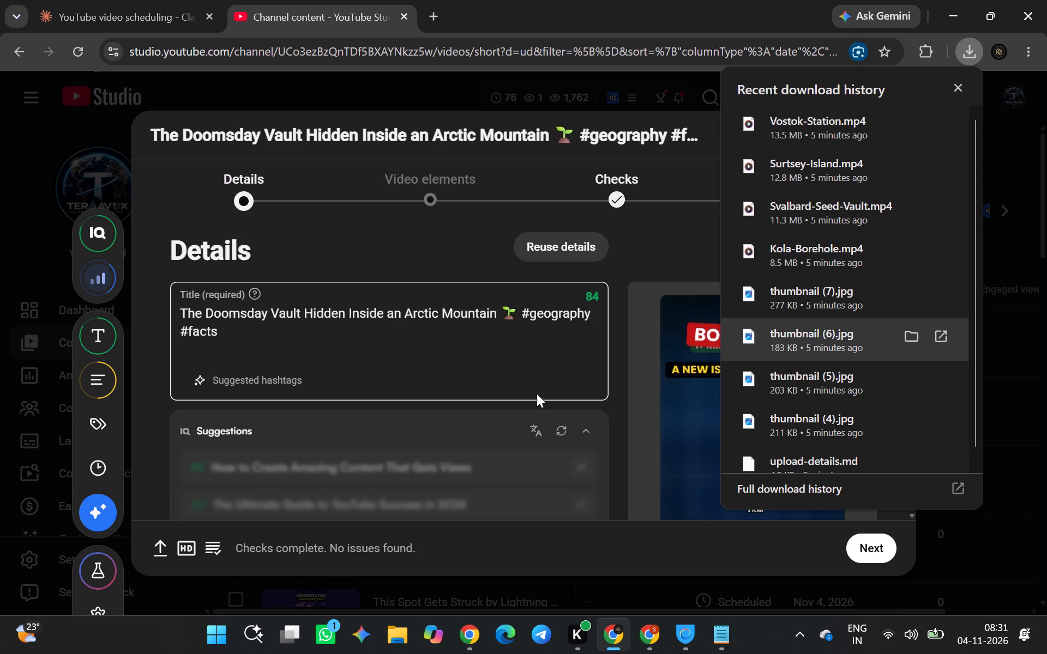
pyautogui.scroll(-1, 537, 393)
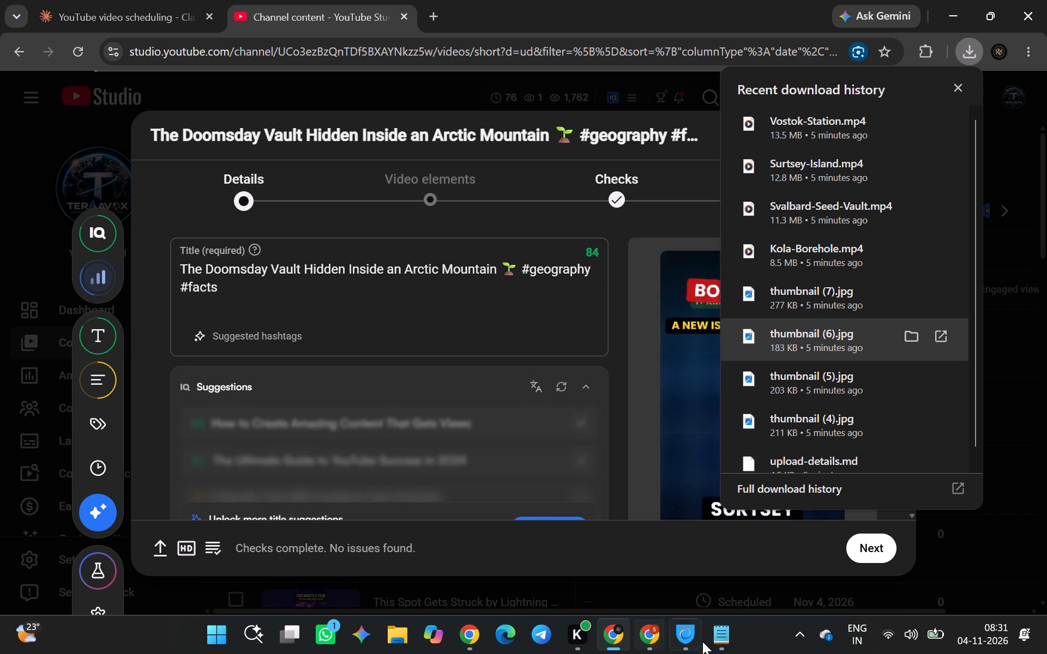
pyautogui.click(721, 640)
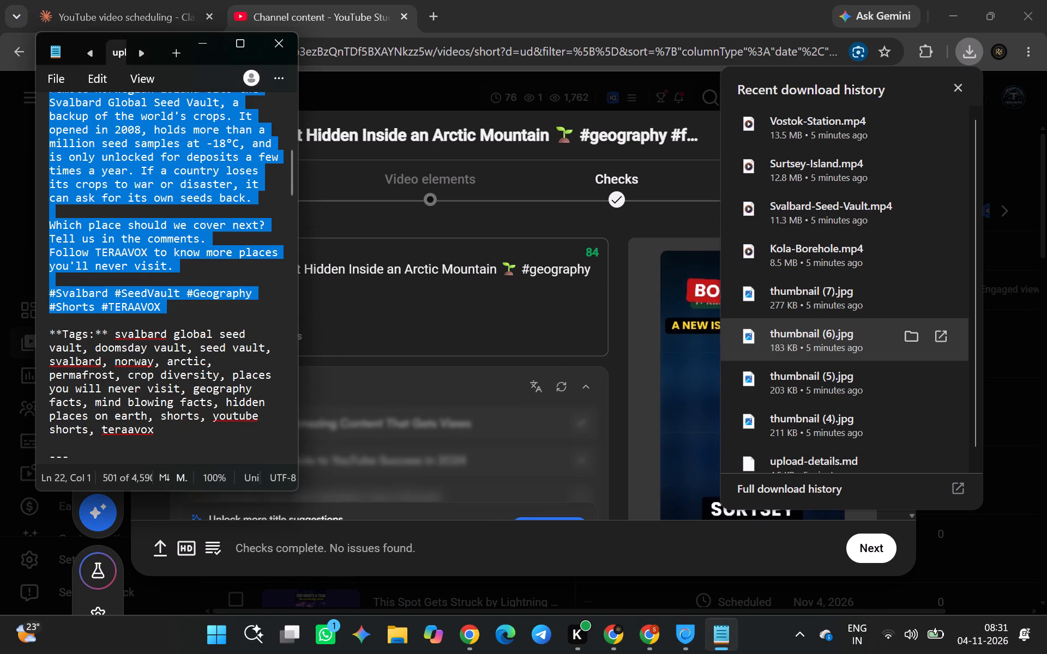
pyautogui.scroll(1, 187, 347)
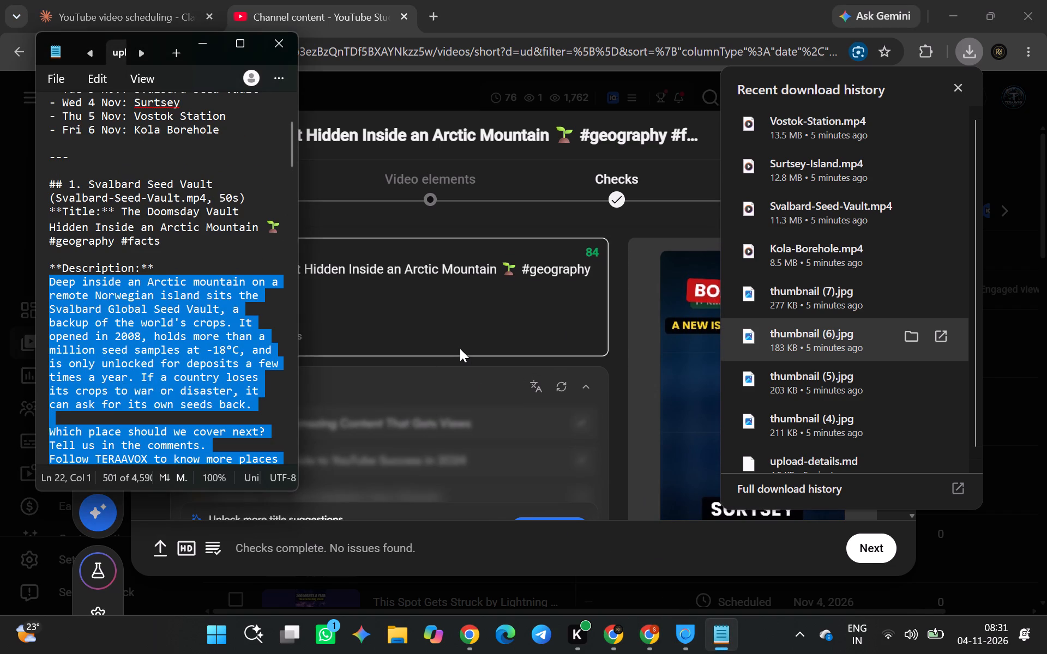
pyautogui.scroll(-2, 460, 348)
pyautogui.click(507, 474)
pyautogui.scroll(-1, 507, 474)
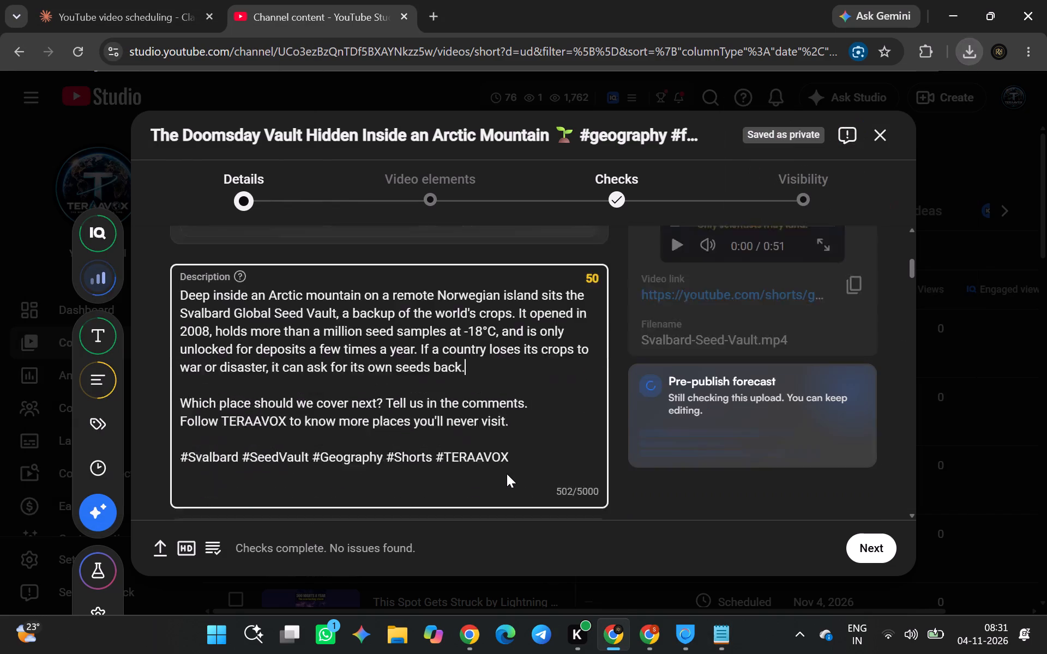
pyautogui.scroll(-2, 507, 474)
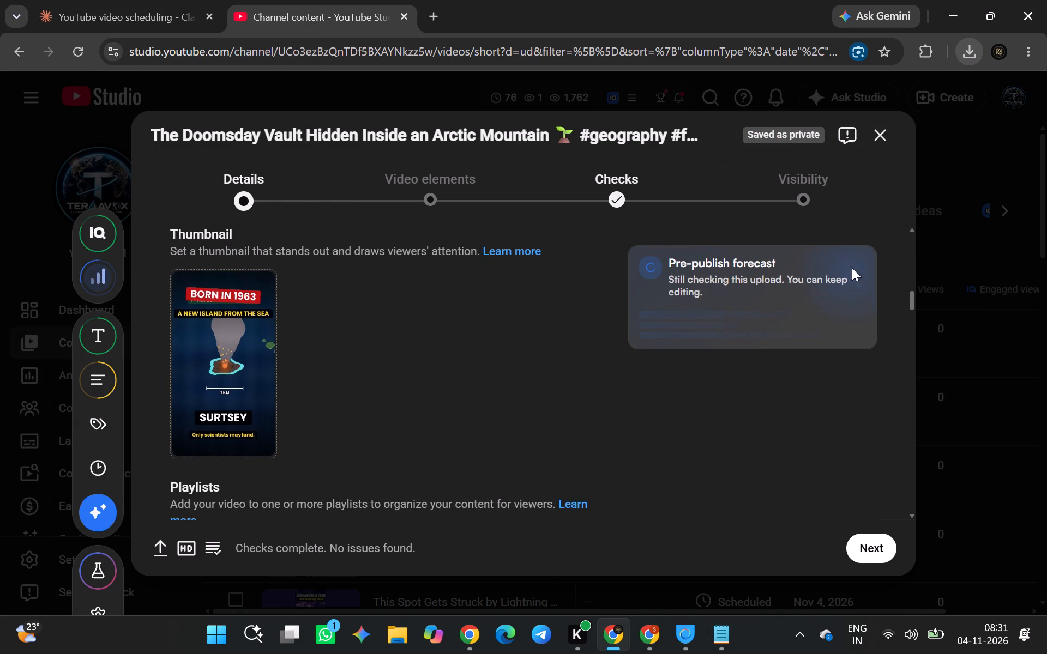
pyautogui.click(978, 45)
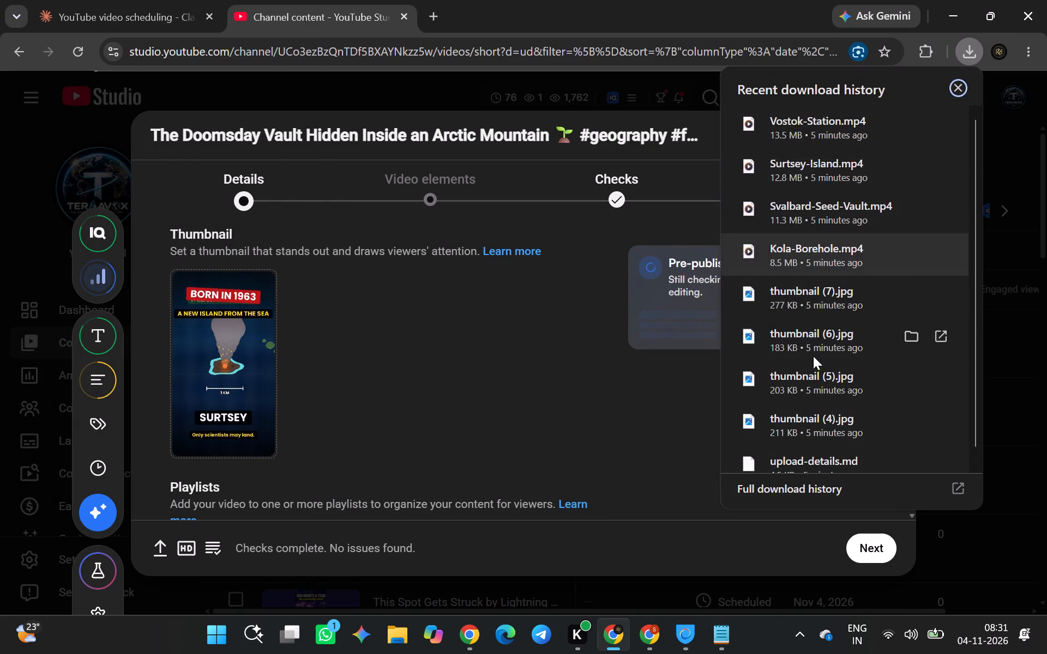
pyautogui.moveTo(814, 343); pyautogui.dragTo(236, 379)
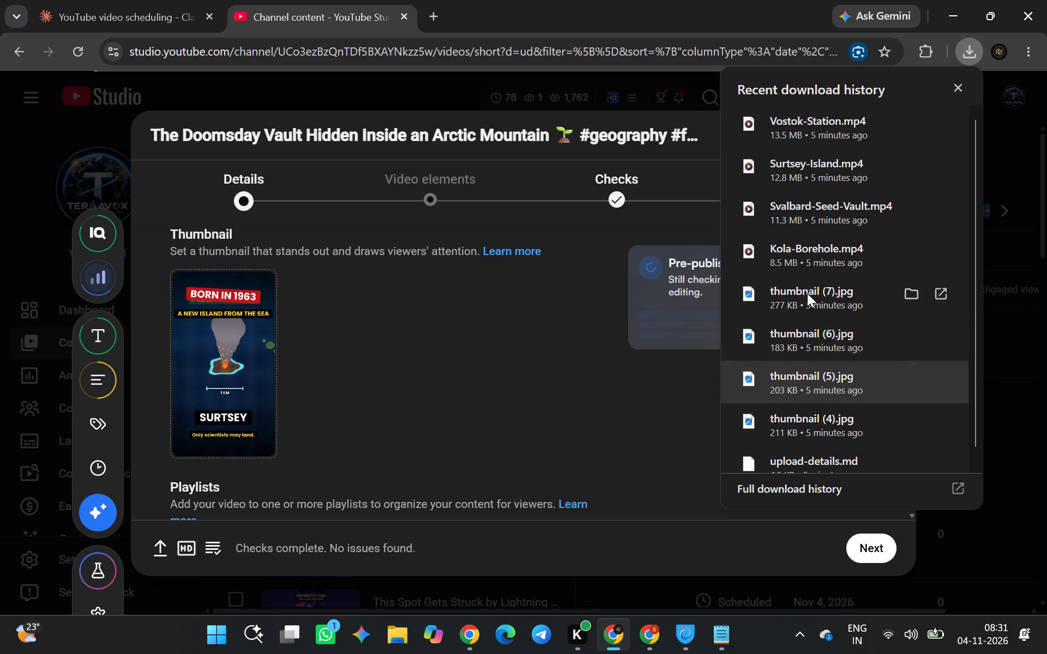
pyautogui.moveTo(791, 378); pyautogui.dragTo(251, 352)
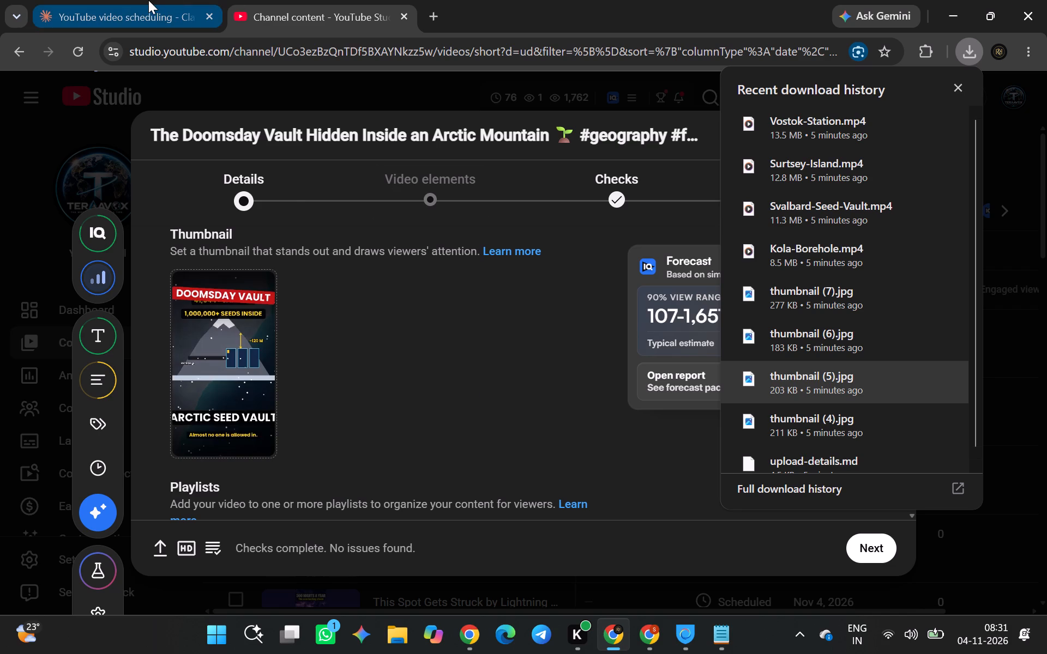
pyautogui.click(732, 644)
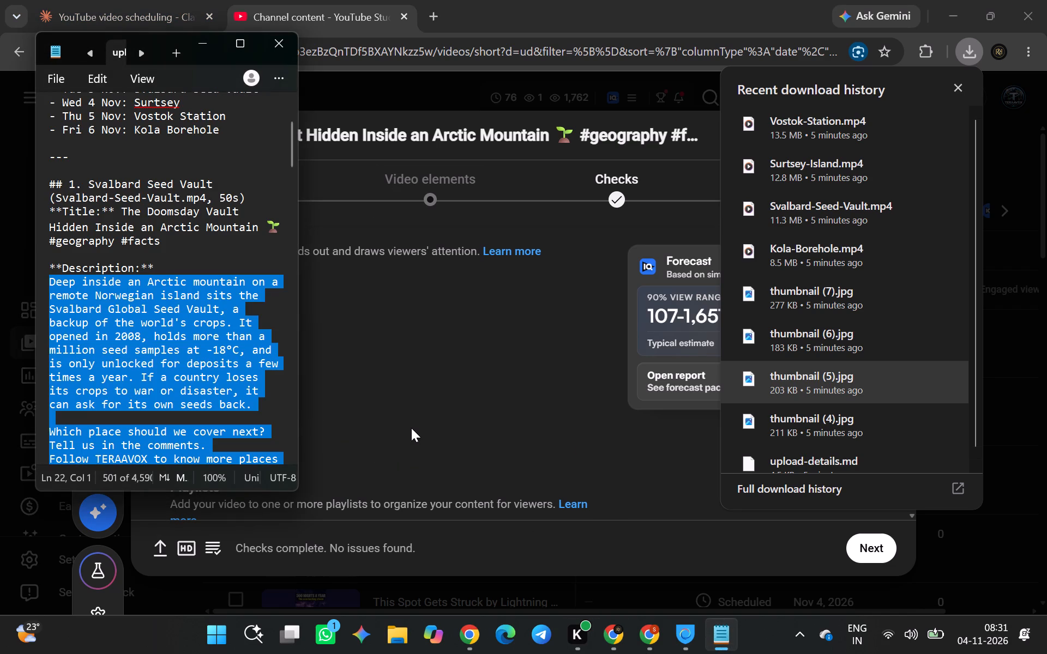
pyautogui.click(365, 399)
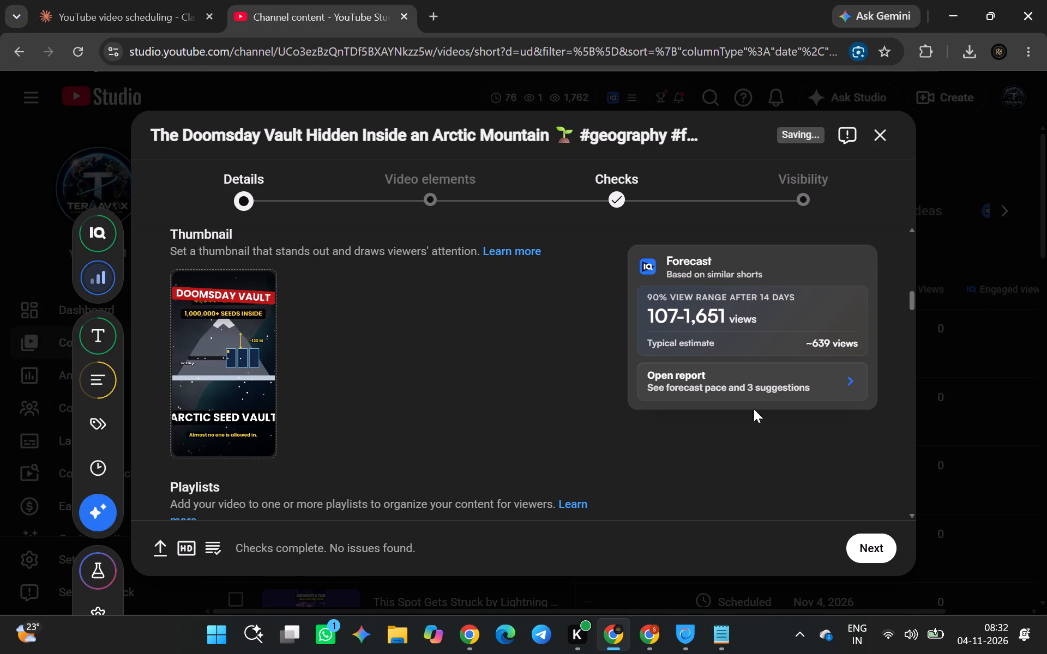
pyautogui.click(978, 56)
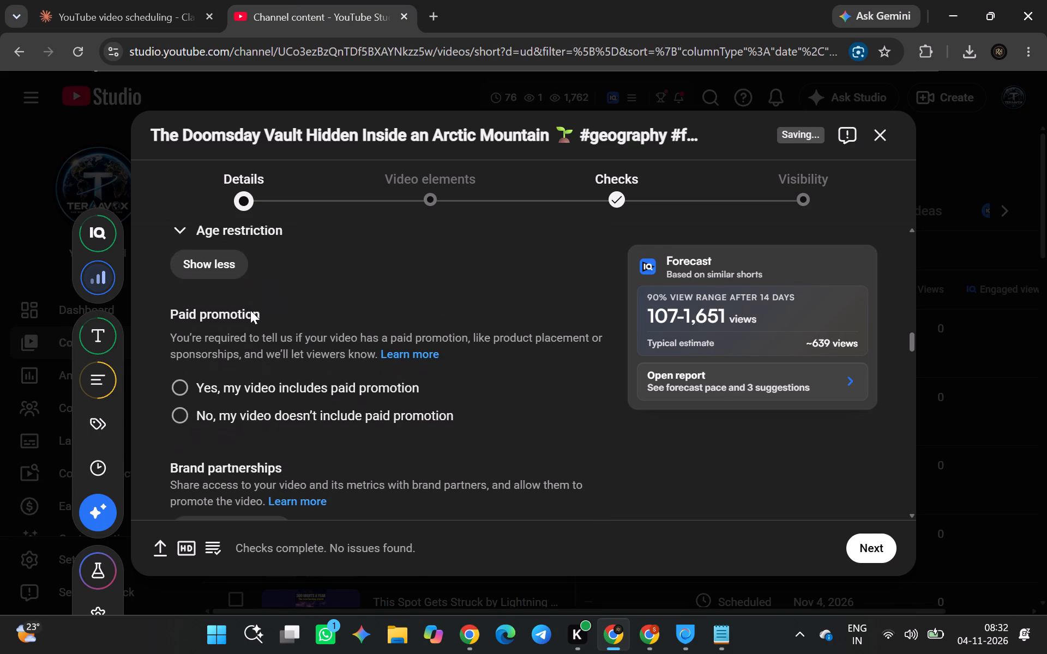
pyautogui.scroll(-1, 250, 310)
pyautogui.click(262, 394)
pyautogui.scroll(-2, 262, 394)
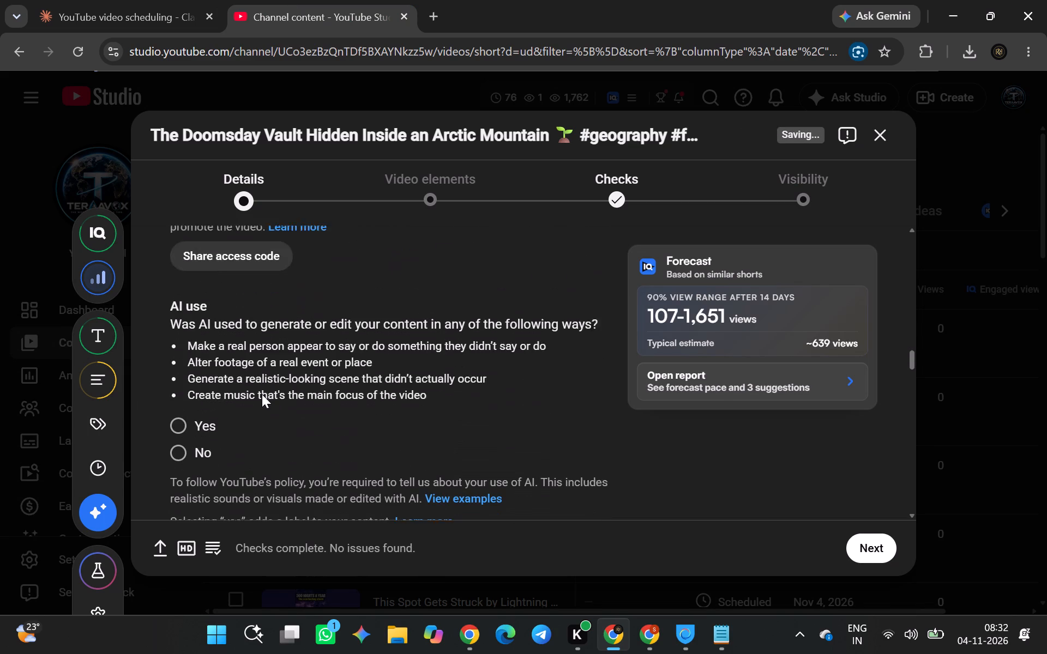
pyautogui.scroll(-1, 262, 394)
pyautogui.click(190, 375)
# Add the suggested tags svalbard global seed vault, global seed vault and geography facts to the video.
pyautogui.scroll(-2, 190, 375)
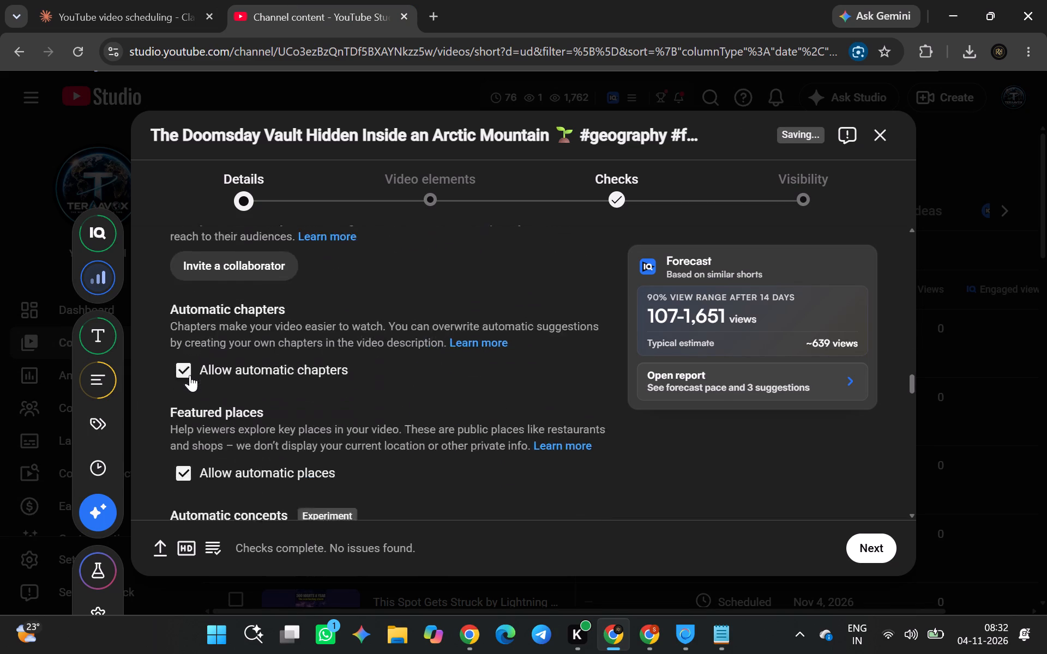
pyautogui.scroll(-3, 190, 375)
pyautogui.scroll(1, 190, 375)
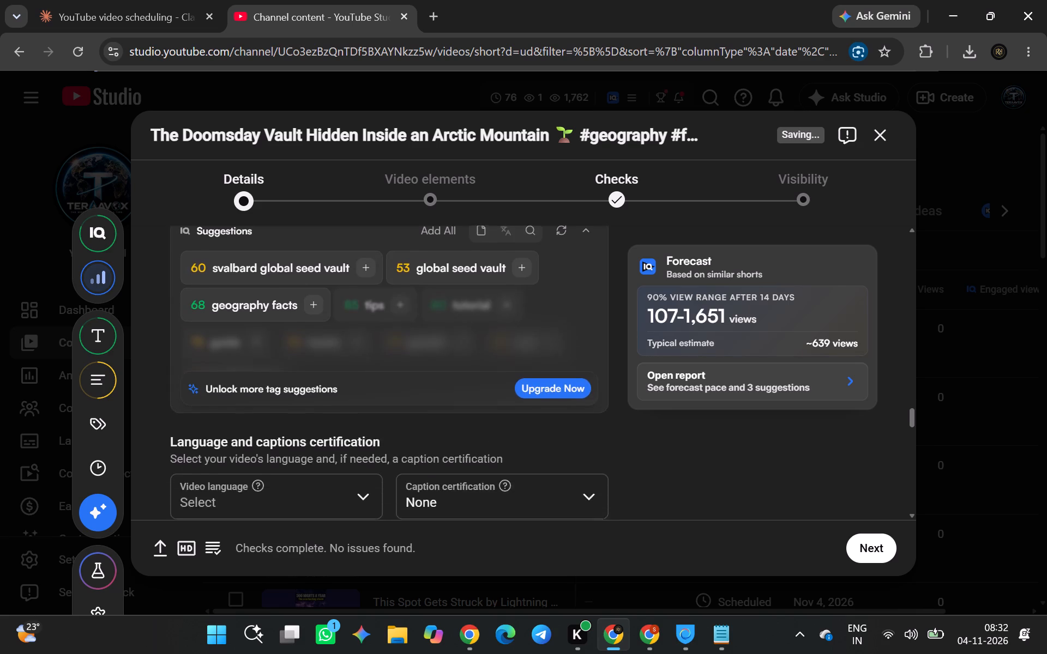
pyautogui.scroll(1, 190, 375)
pyautogui.click(360, 405)
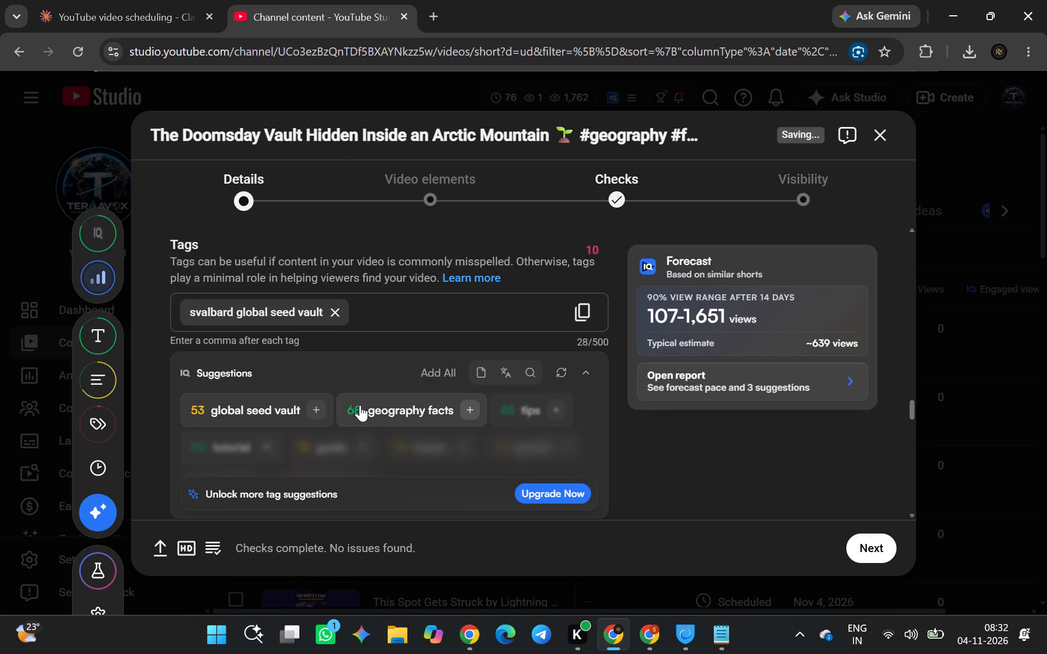
pyautogui.click(308, 407)
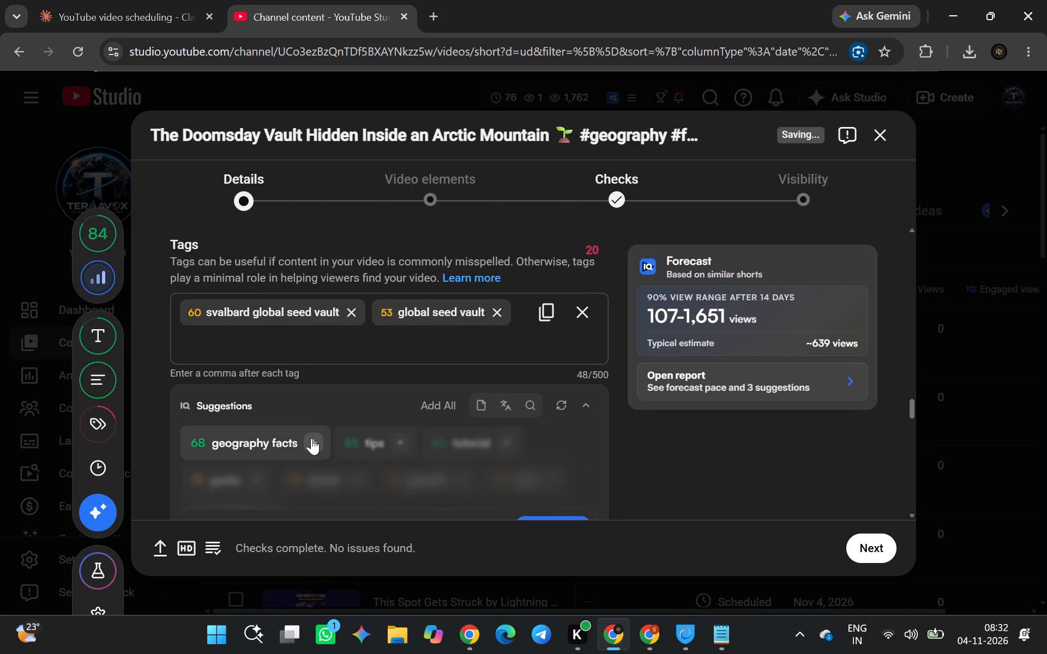
pyautogui.click(311, 438)
# Copy the Svalbard tag list, from "svalbard global seed vault" through "teraavox", from the Notepad upload details into the video's tags.
pyautogui.click(735, 643)
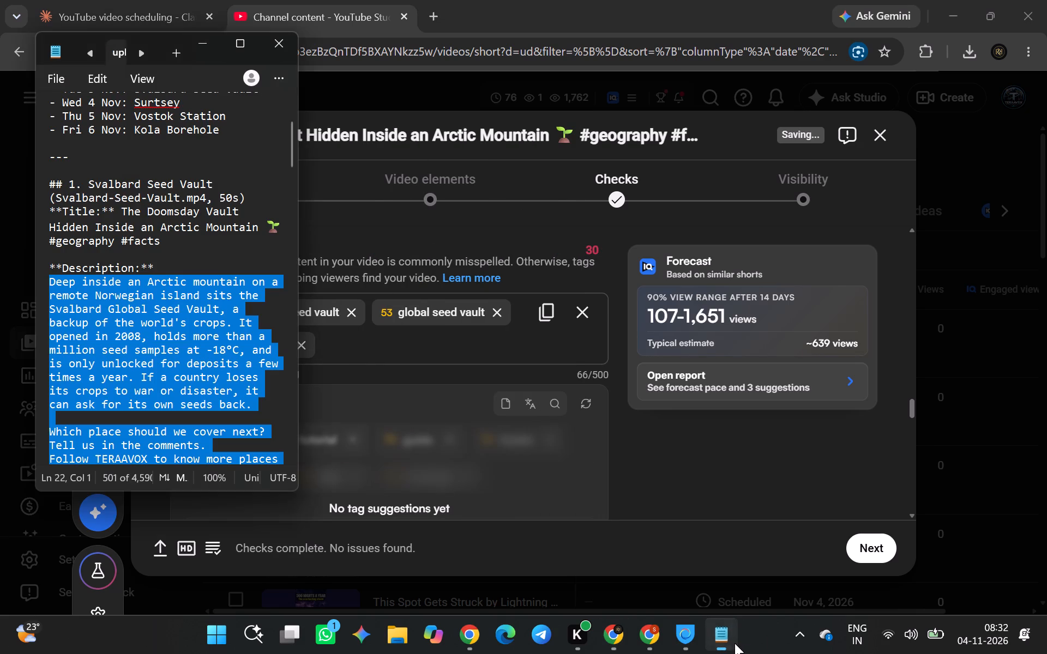
pyautogui.click(239, 372)
pyautogui.scroll(-1, 239, 372)
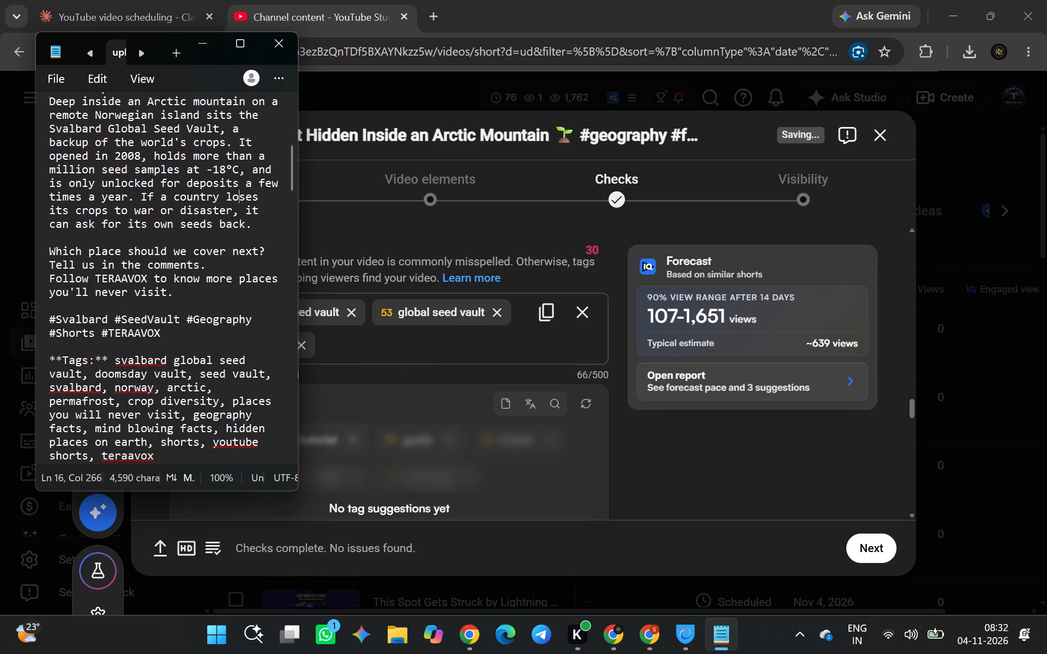
pyautogui.scroll(-1, 239, 372)
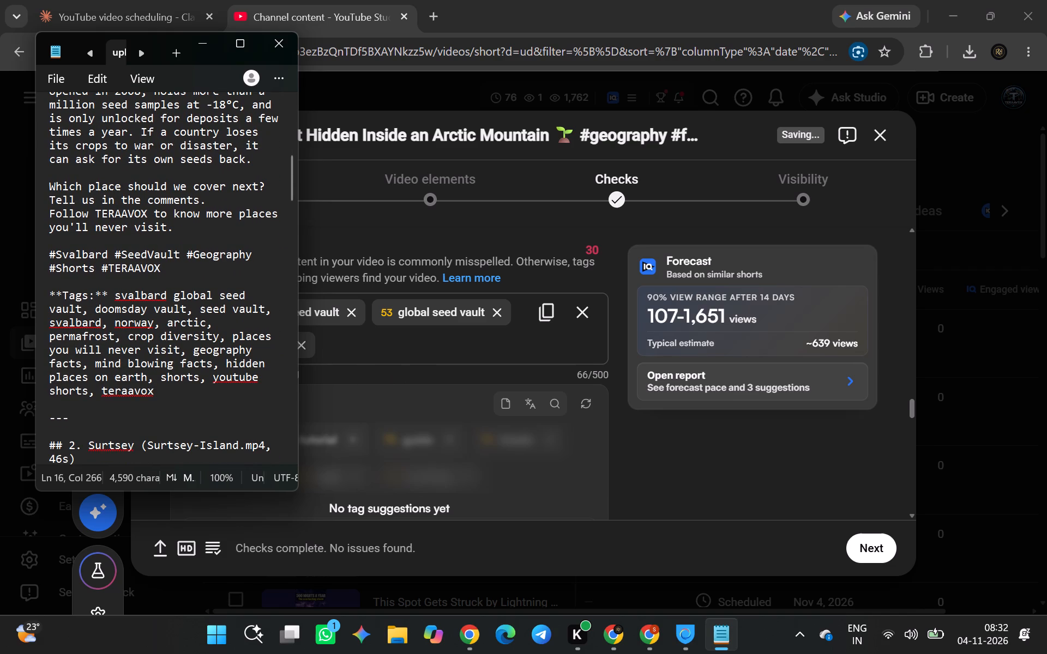
pyautogui.moveTo(117, 294); pyautogui.dragTo(175, 393)
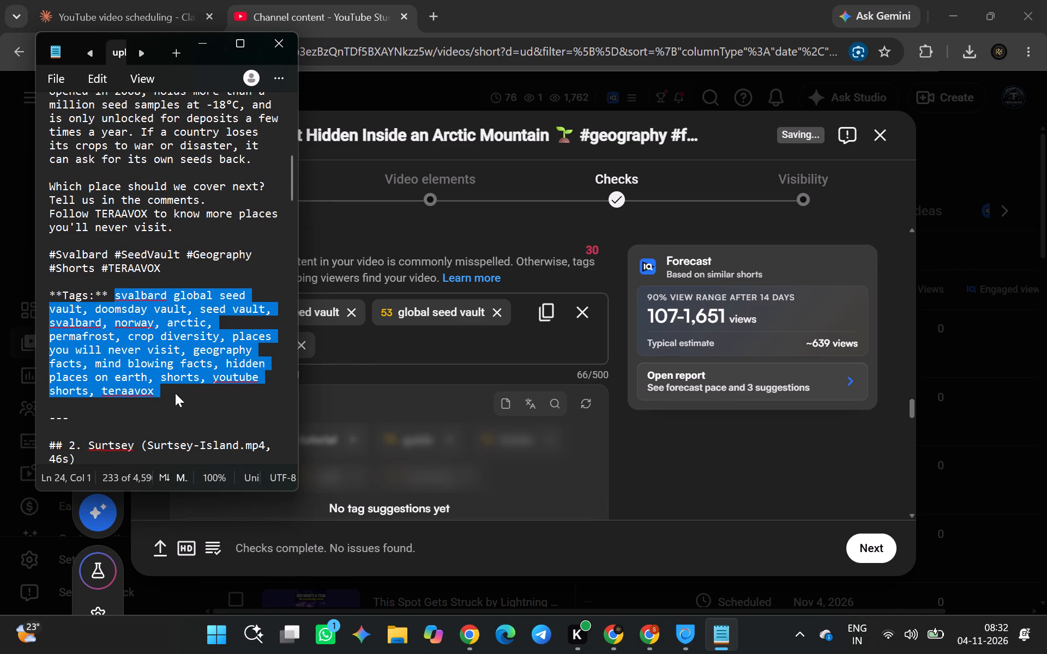
pyautogui.hotkey('ctrl', 'c')
pyautogui.click(381, 347)
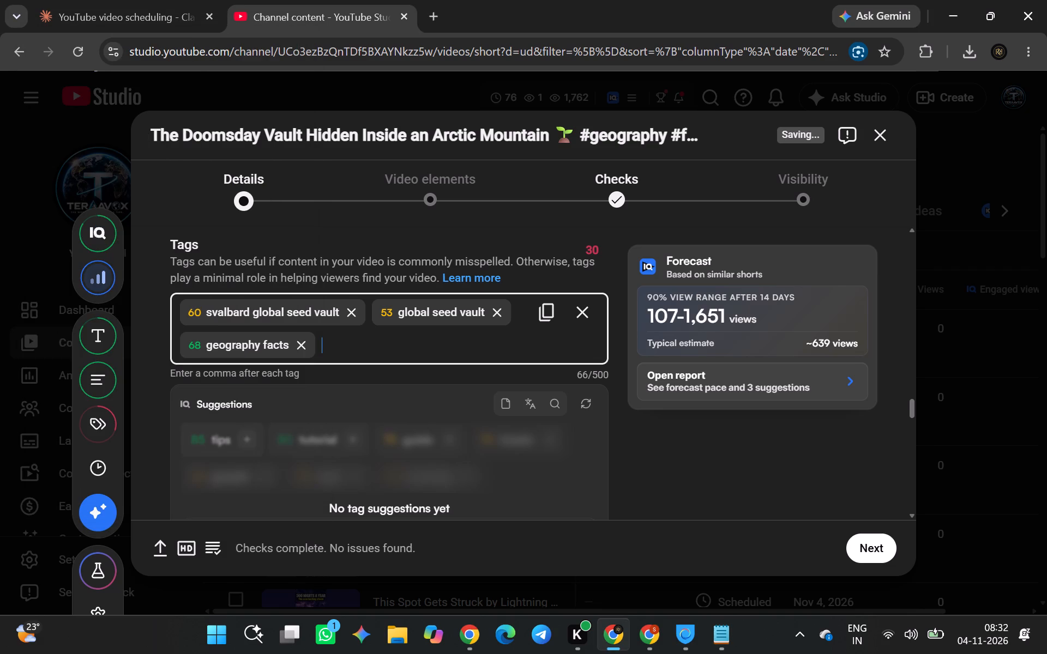
pyautogui.hotkey('ctrl', 'v')
# Review the video's details from the thumbnail and AI use answer through to the comments and ratings settings.
pyautogui.scroll(5, 381, 347)
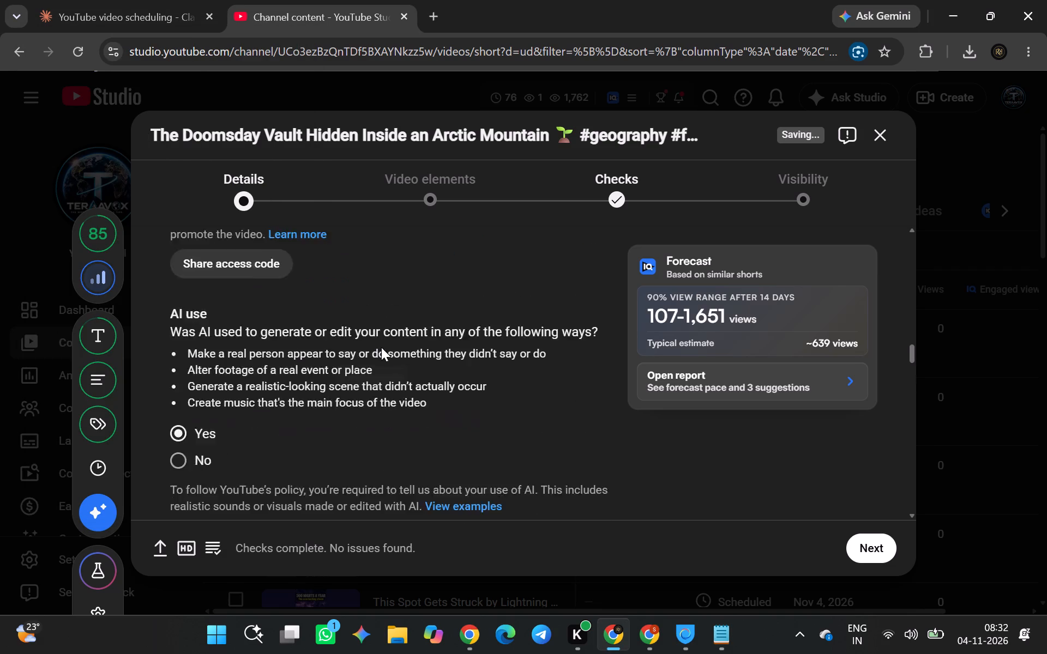
pyautogui.scroll(9, 381, 347)
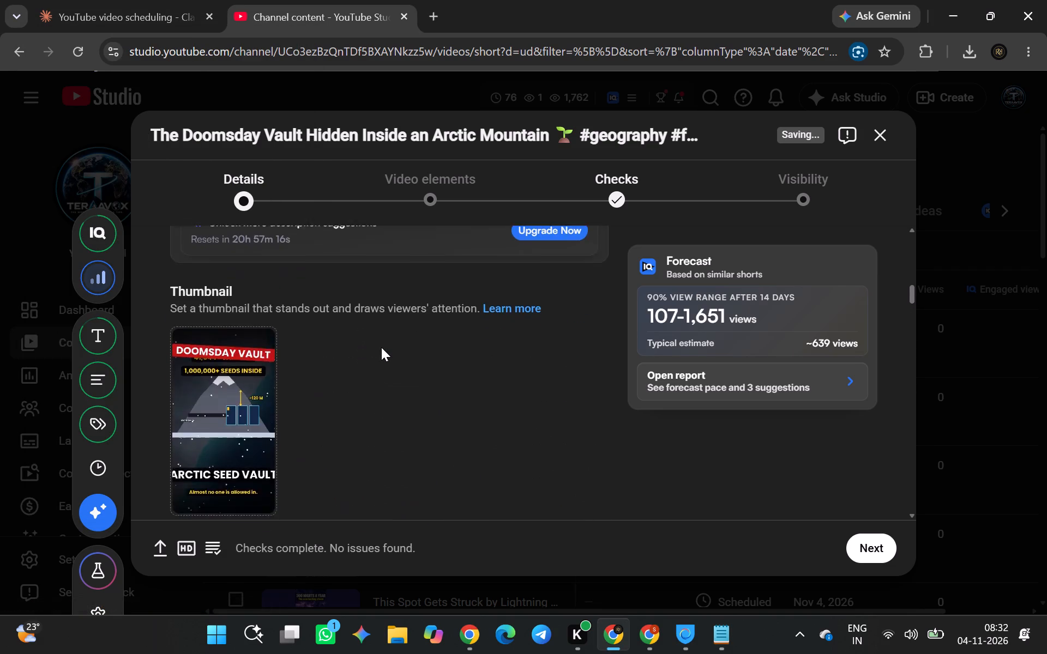
pyautogui.scroll(1, 381, 347)
pyautogui.scroll(-2, 381, 347)
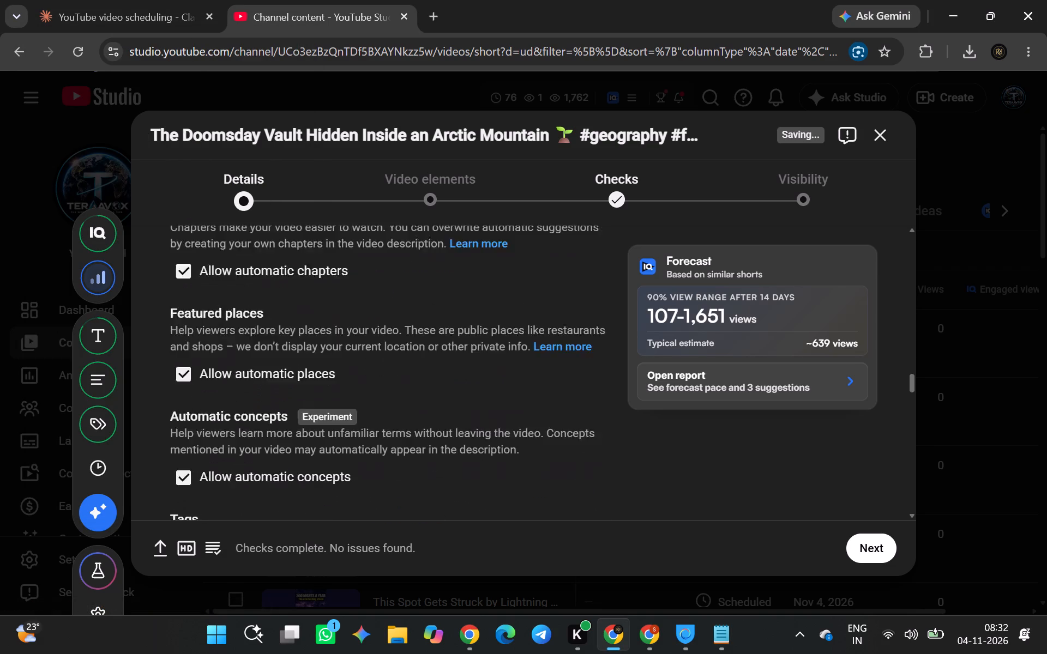
pyautogui.scroll(-6, 381, 347)
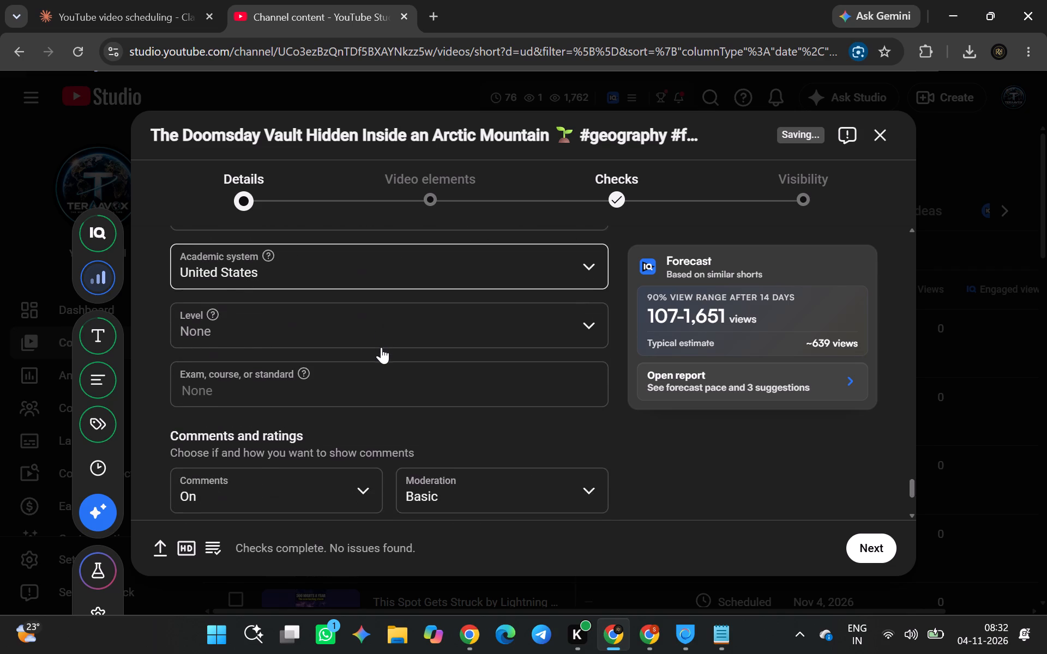
pyautogui.scroll(-2, 381, 347)
# Proceed to the visibility settings and set the video to go public on Nov 9, 2026 at 12:00 PM.
pyautogui.click(863, 548)
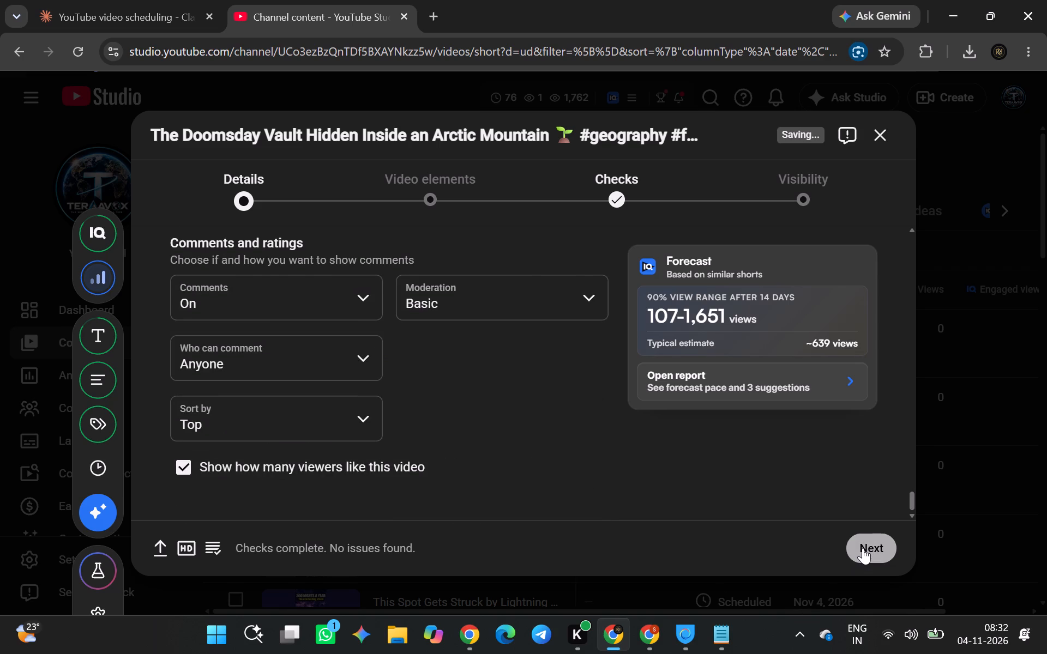
pyautogui.click(863, 548)
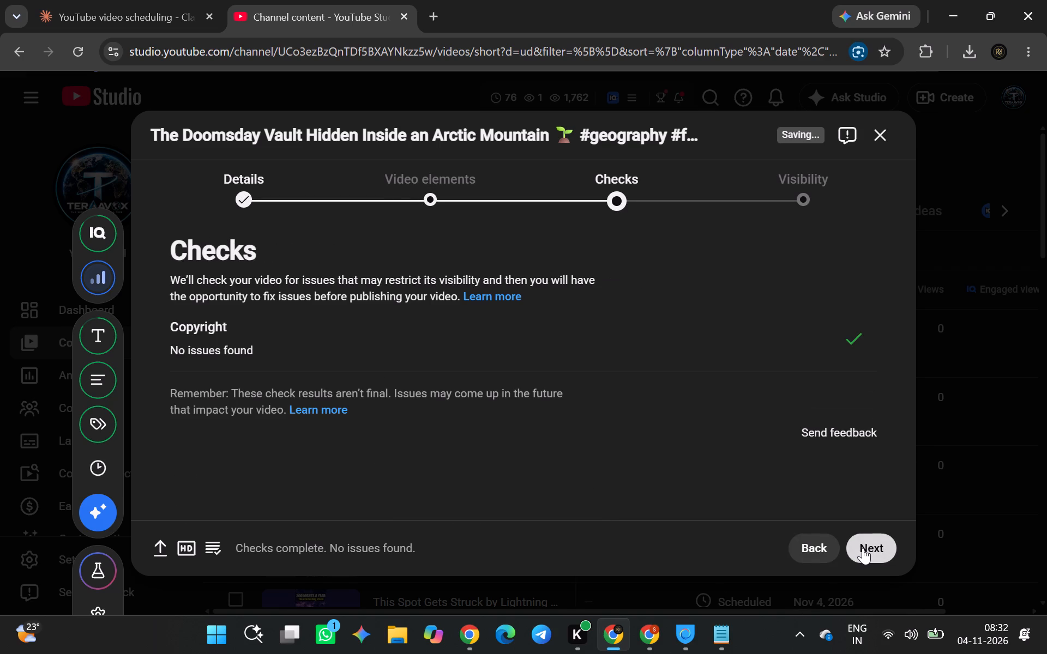
pyautogui.click(863, 548)
pyautogui.scroll(-1, 363, 421)
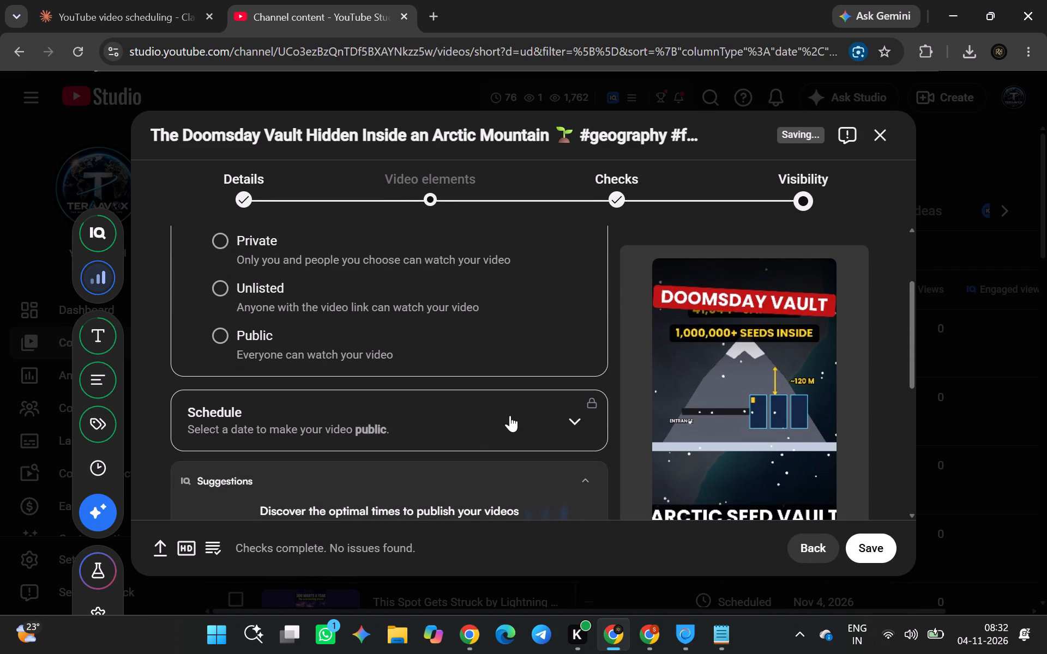
pyautogui.click(510, 415)
pyautogui.click(286, 353)
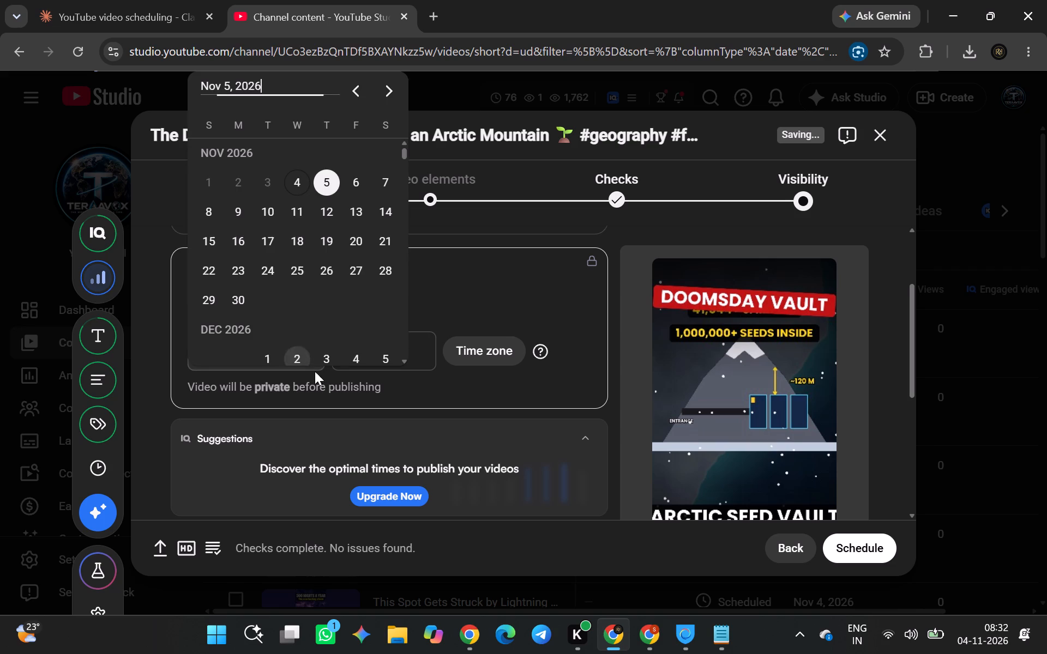
pyautogui.click(237, 213)
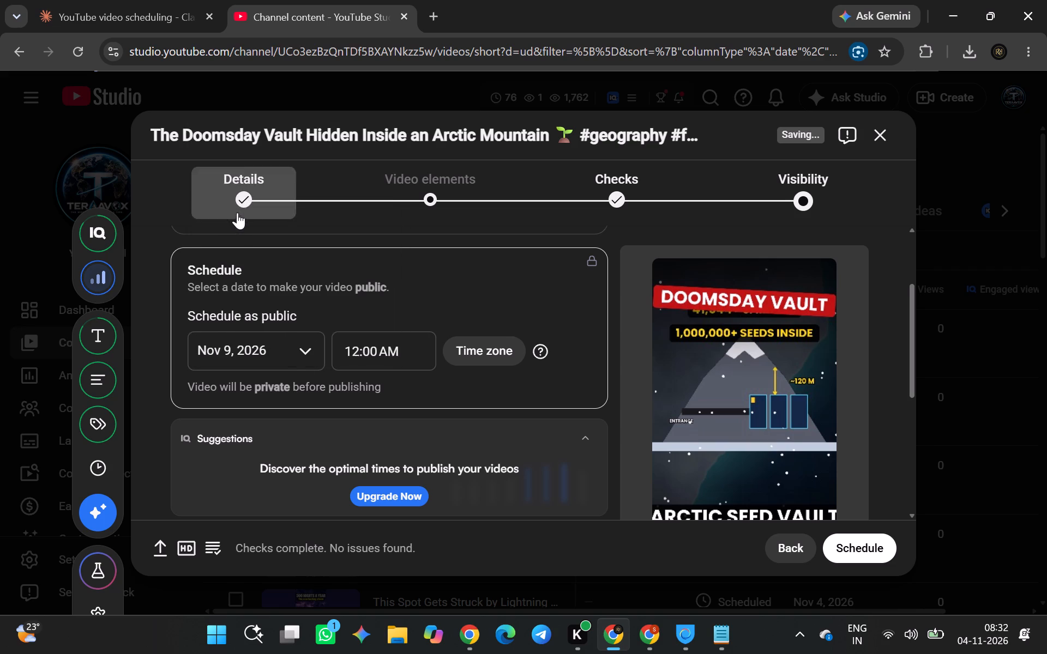
pyautogui.click(414, 346)
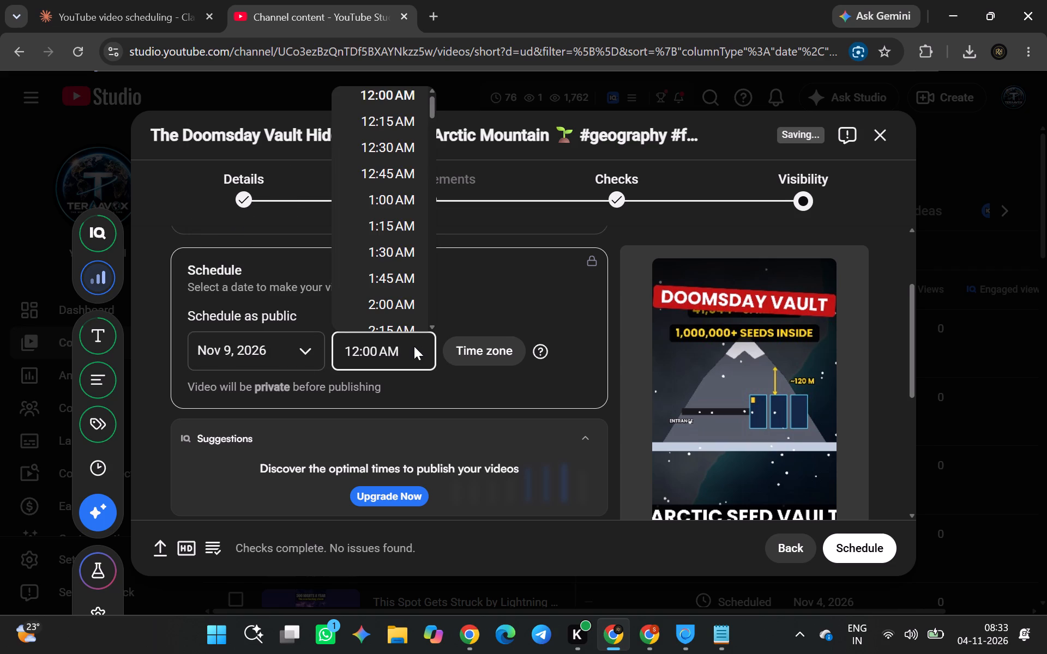
pyautogui.scroll(-5, 389, 267)
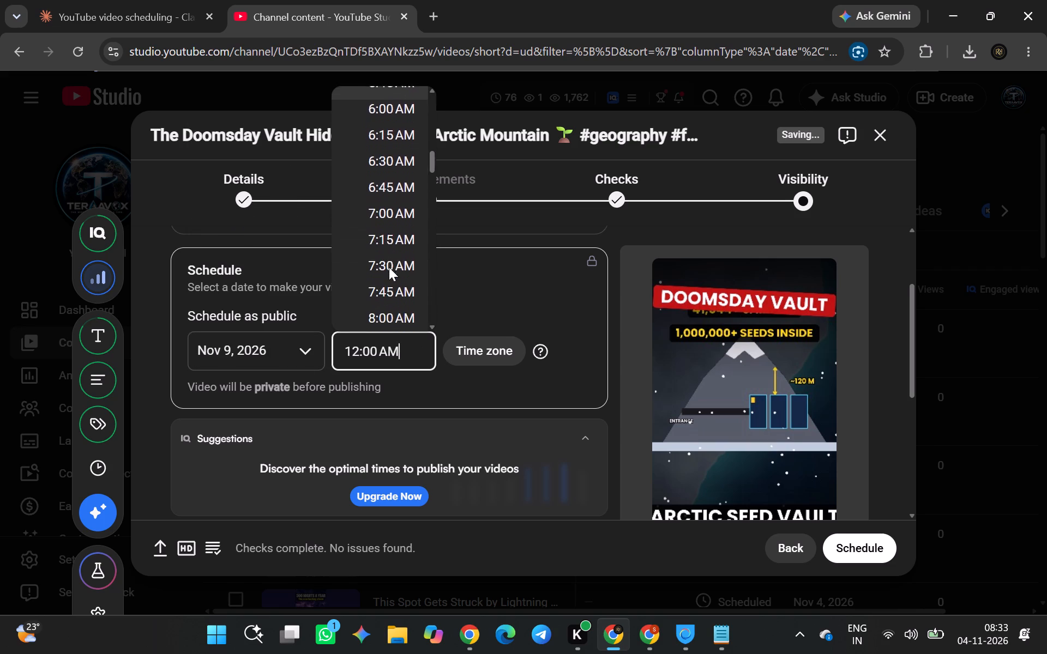
pyautogui.scroll(-2, 389, 267)
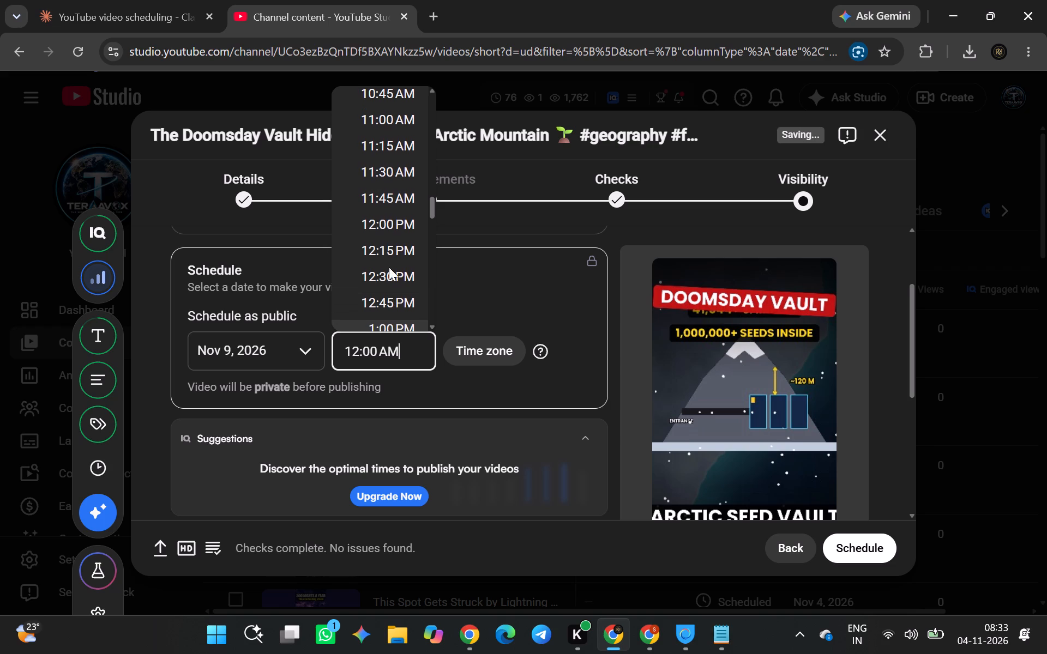
pyautogui.click(394, 225)
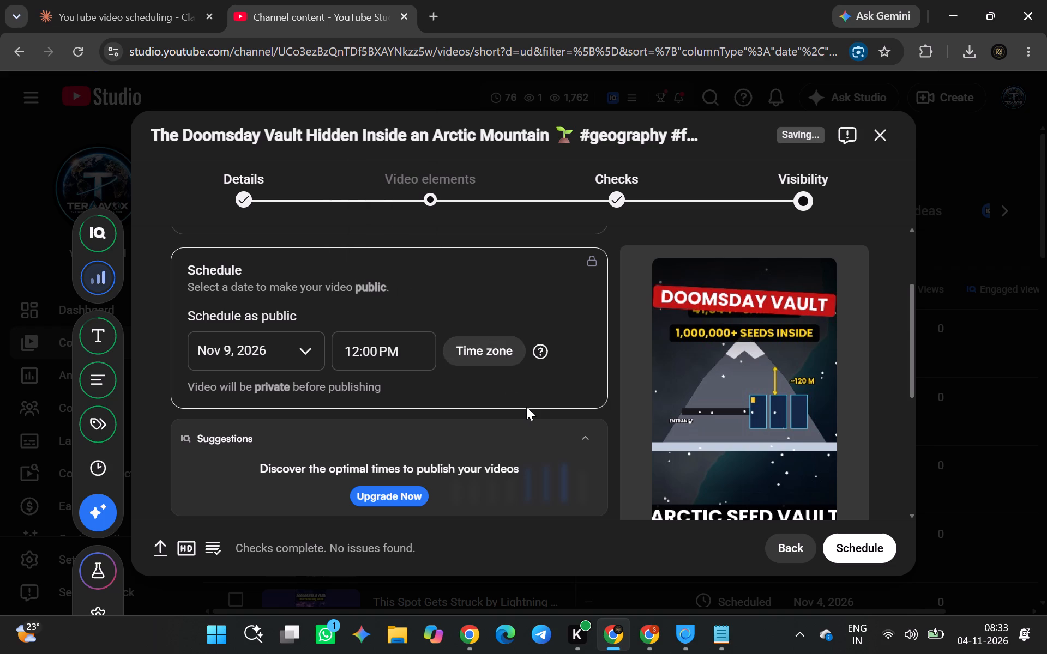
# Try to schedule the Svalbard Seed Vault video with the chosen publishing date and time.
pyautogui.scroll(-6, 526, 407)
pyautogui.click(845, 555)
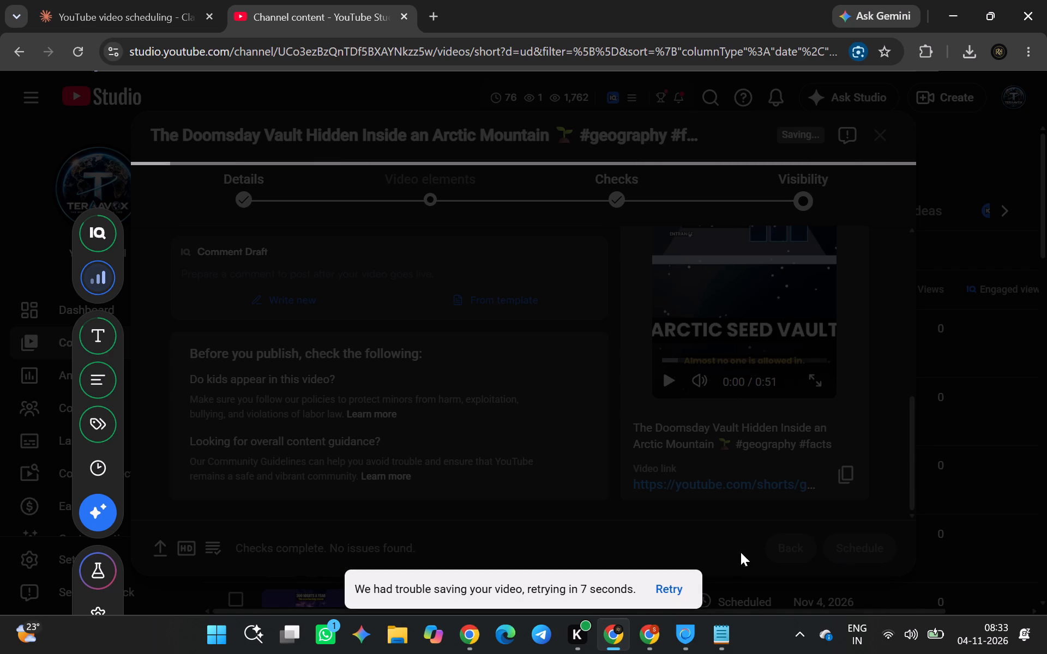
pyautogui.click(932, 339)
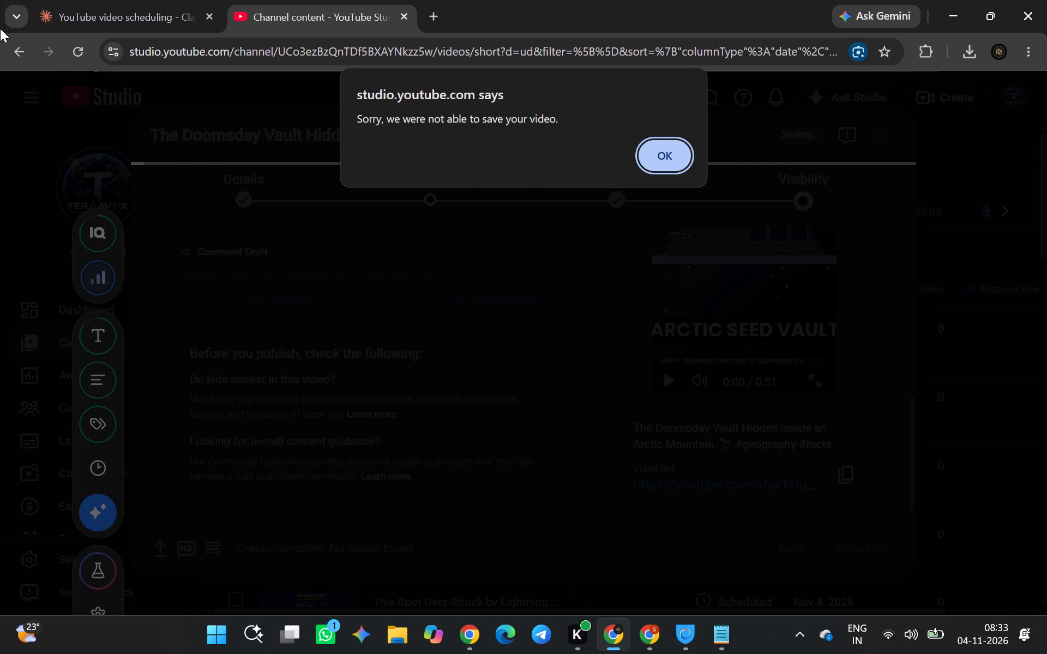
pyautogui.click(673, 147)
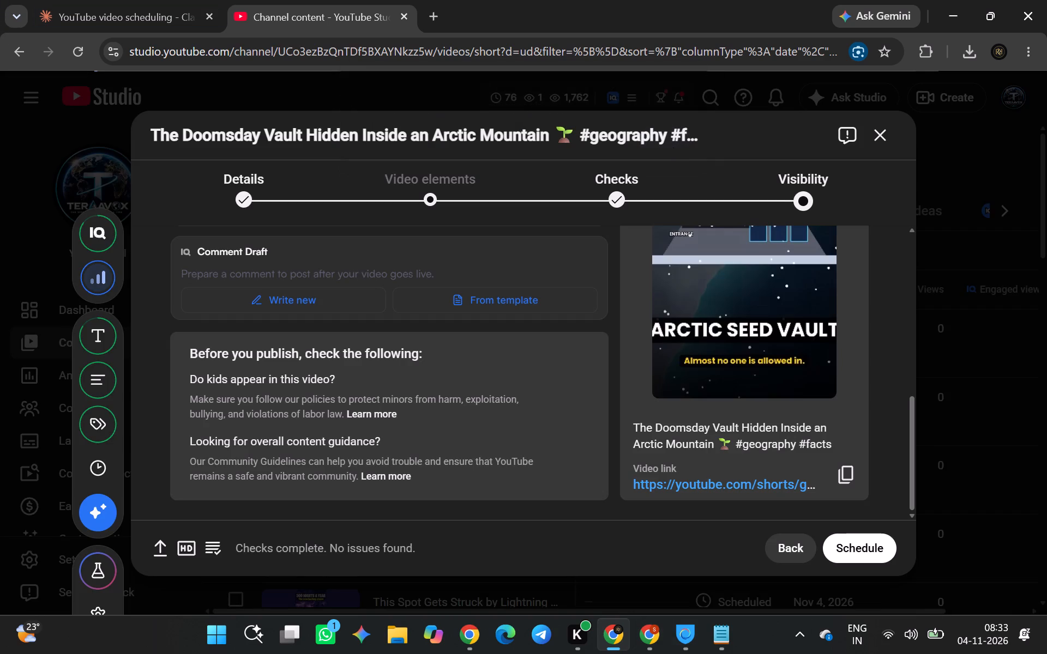
pyautogui.click(889, 135)
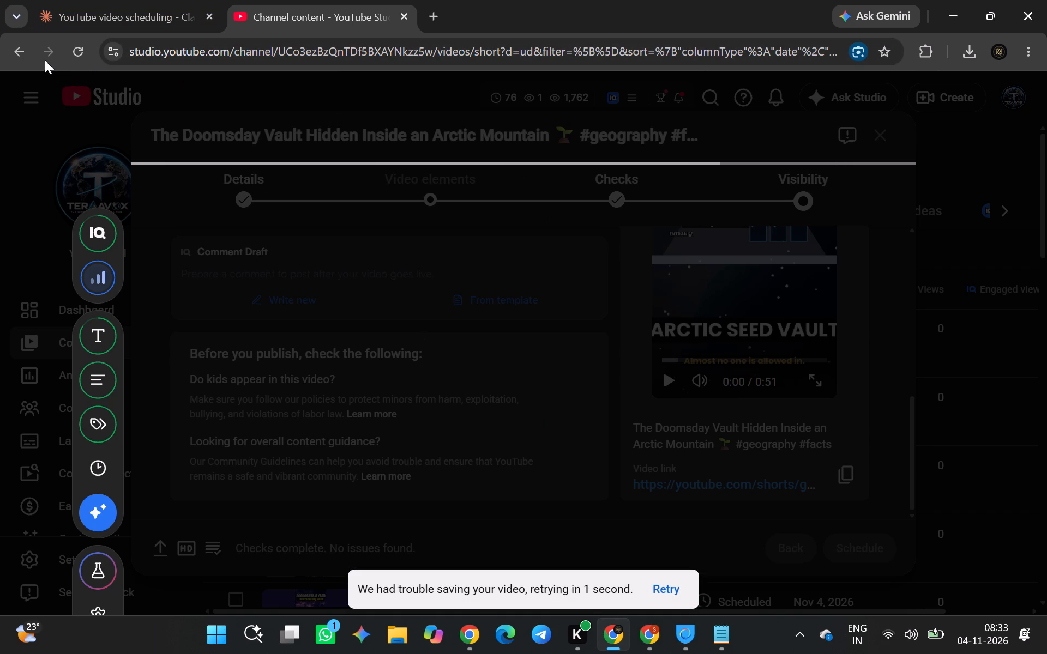
pyautogui.click(27, 52)
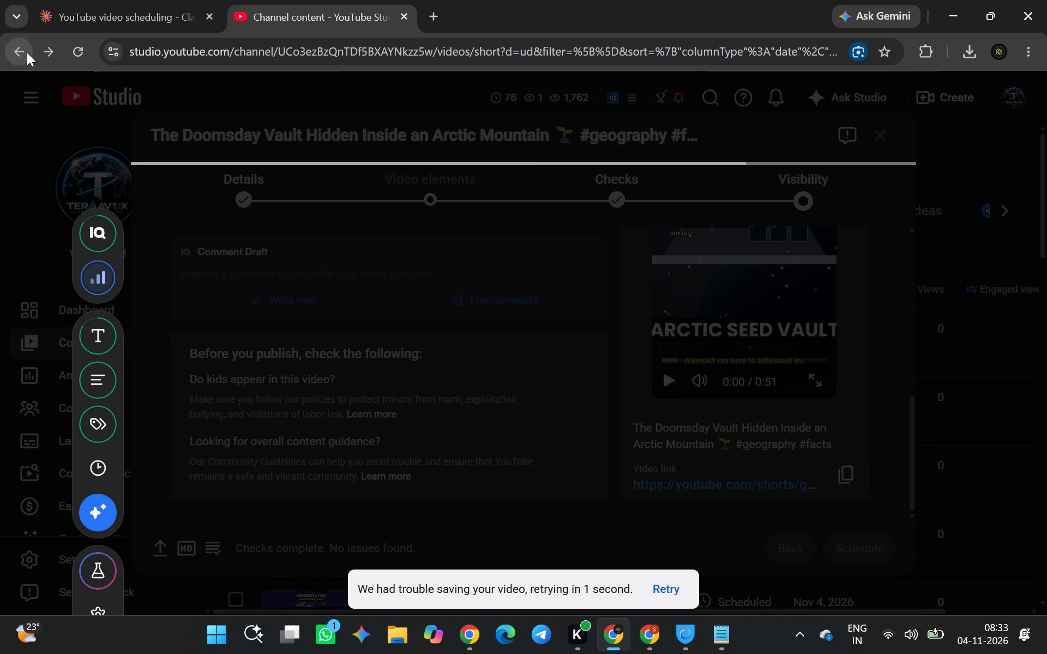
pyautogui.click(27, 52)
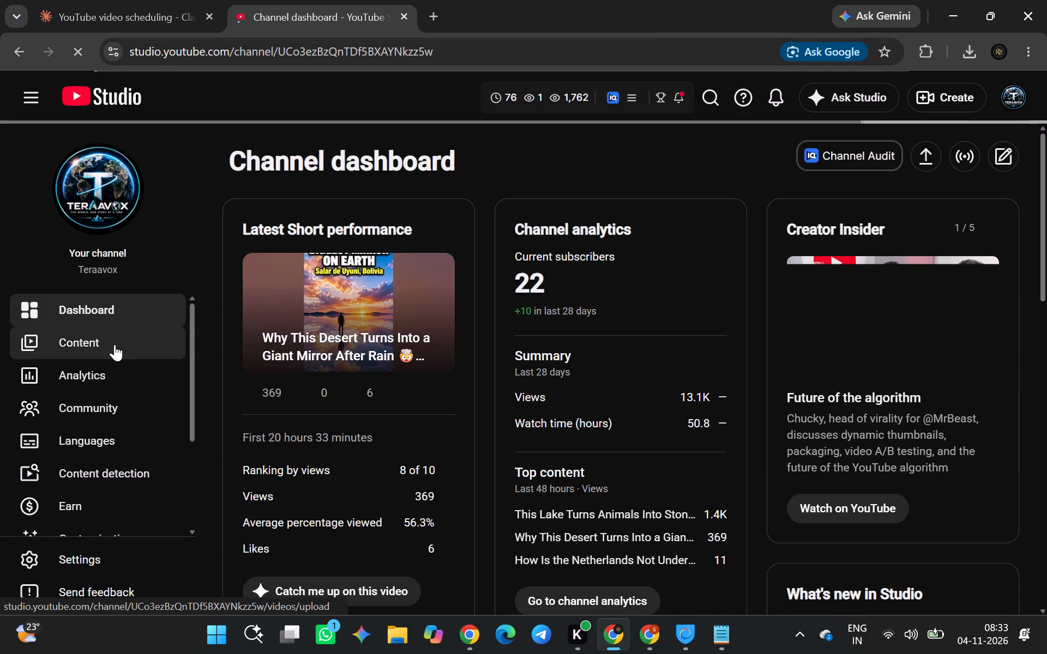
# Check the scheduled Shorts in the channel's content list.
pyautogui.click(115, 344)
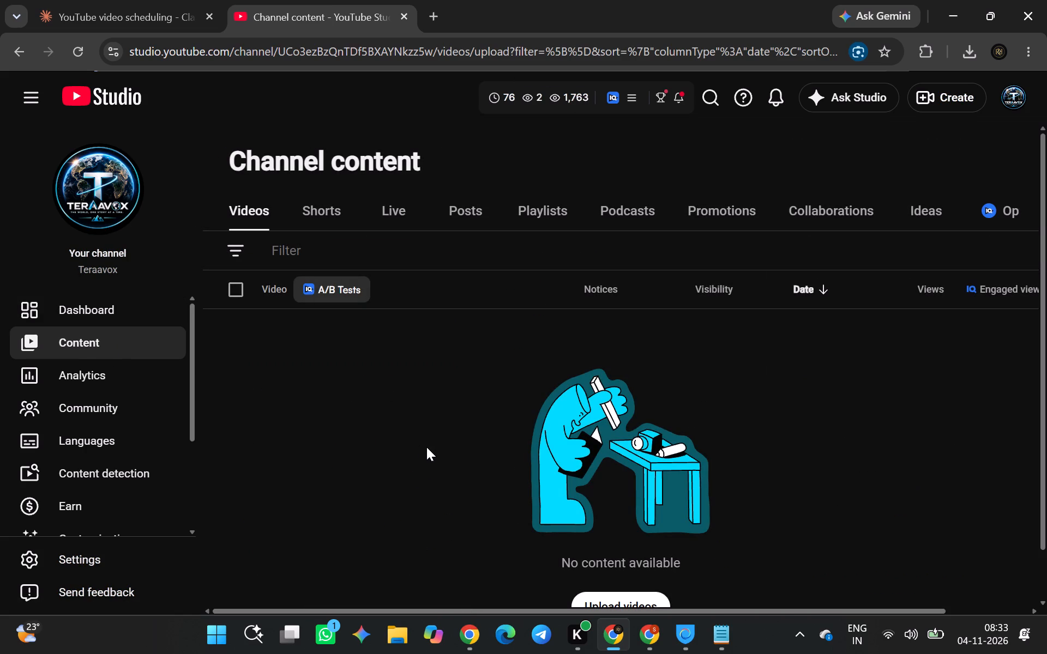
pyautogui.click(316, 208)
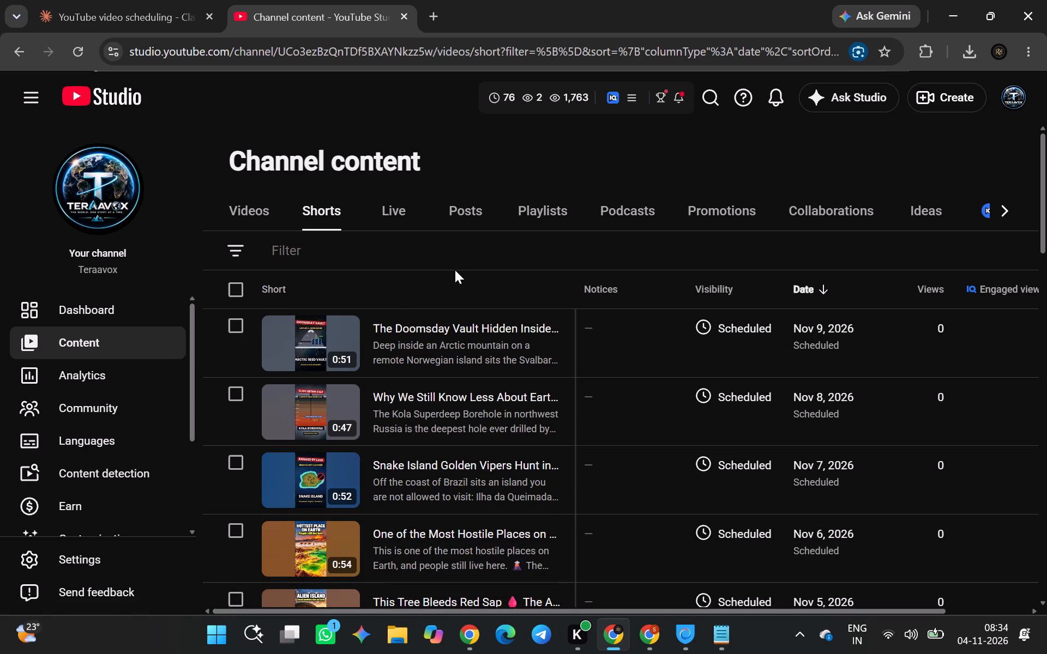
pyautogui.scroll(2, 455, 270)
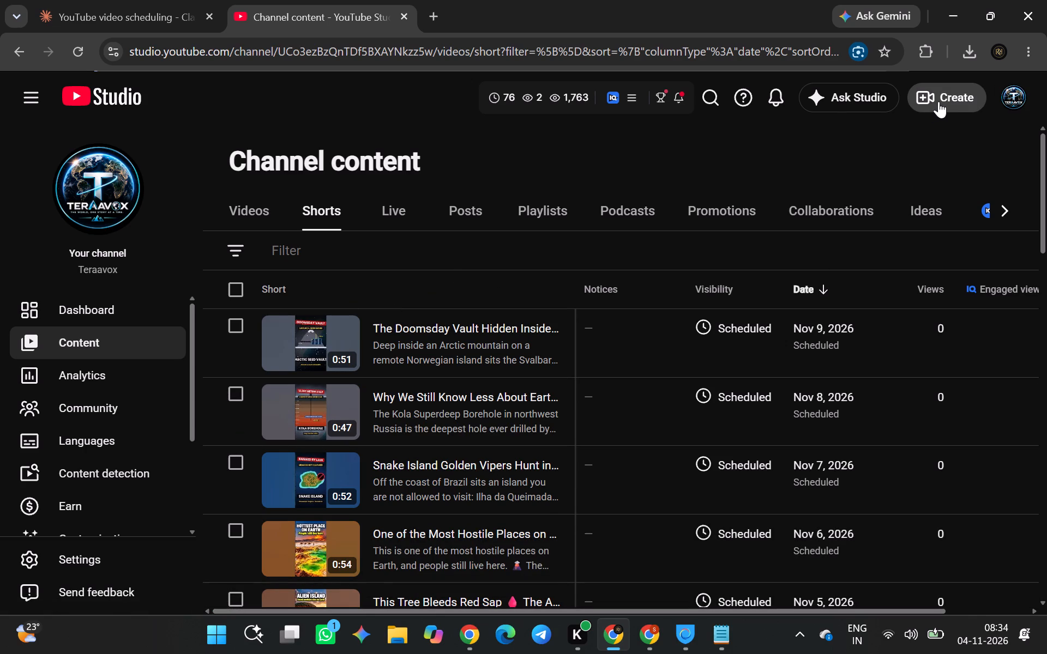
# Start a new video upload with Surtsey-Island.mp4 from the recent downloads.
pyautogui.click(938, 101)
pyautogui.click(889, 132)
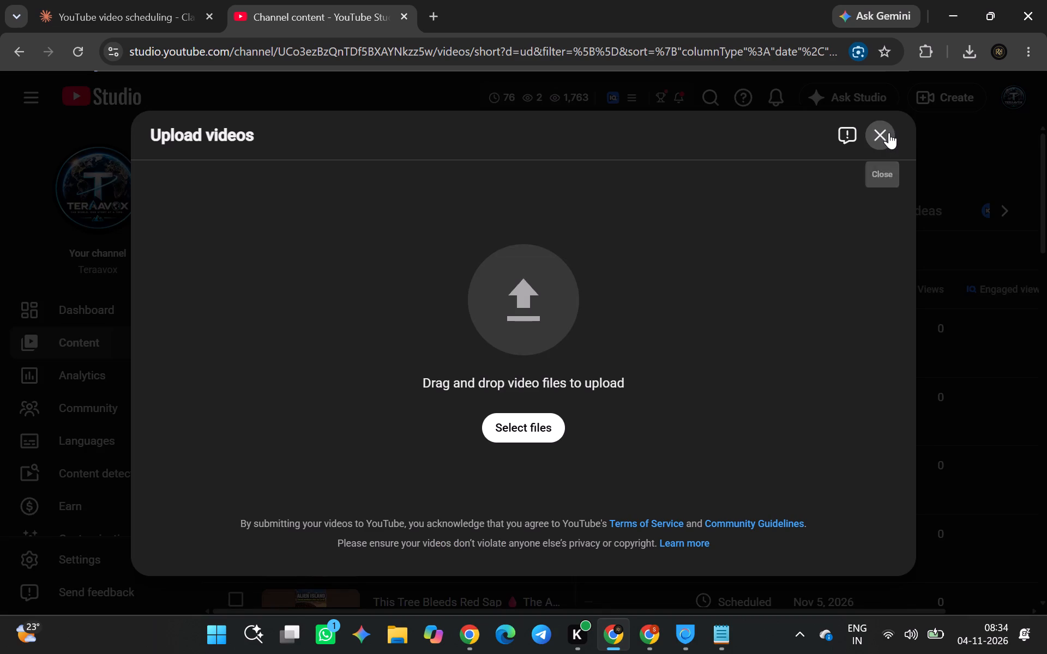
pyautogui.click(969, 60)
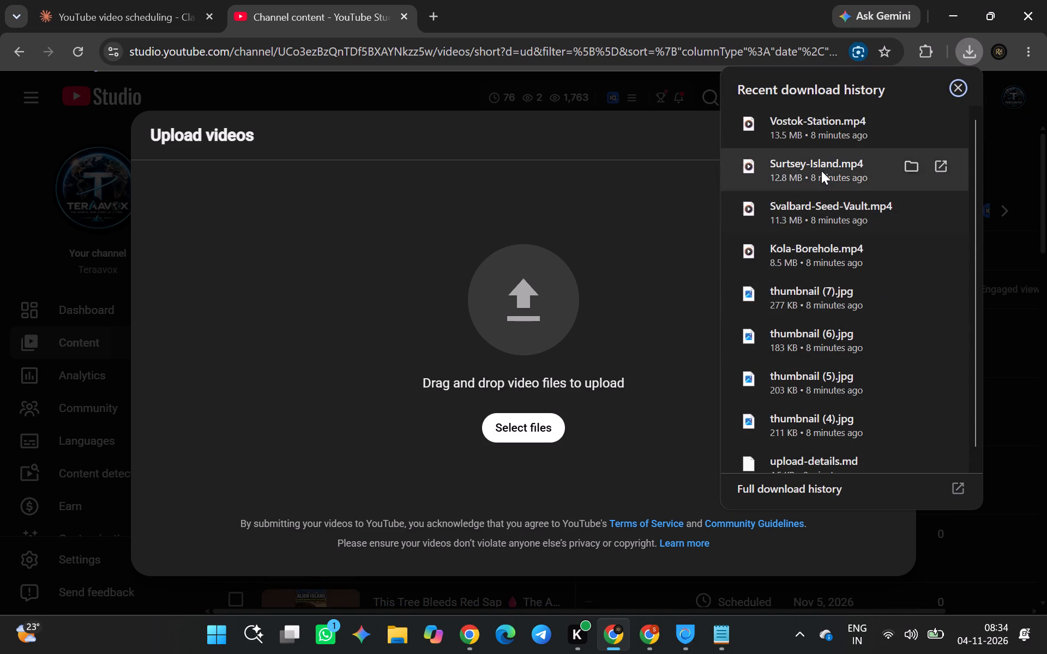
pyautogui.moveTo(821, 171); pyautogui.dragTo(556, 307)
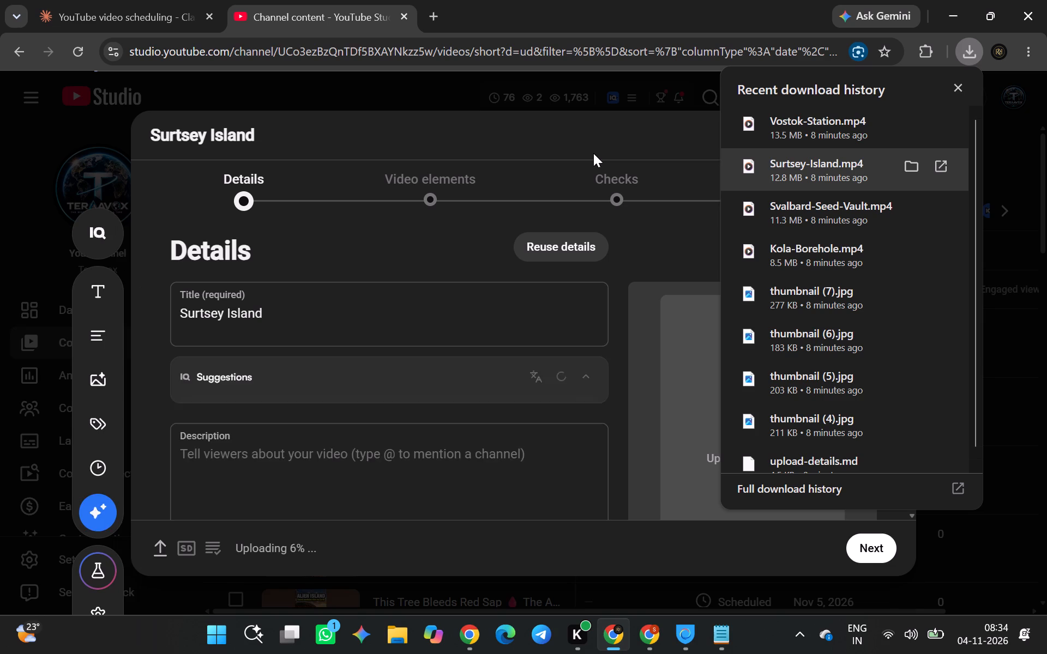
# Replace the title with the Surtsey title from the Notepad upload details, from "An Island Was Born in 1963" through "#geography #facts".
pyautogui.click(330, 311)
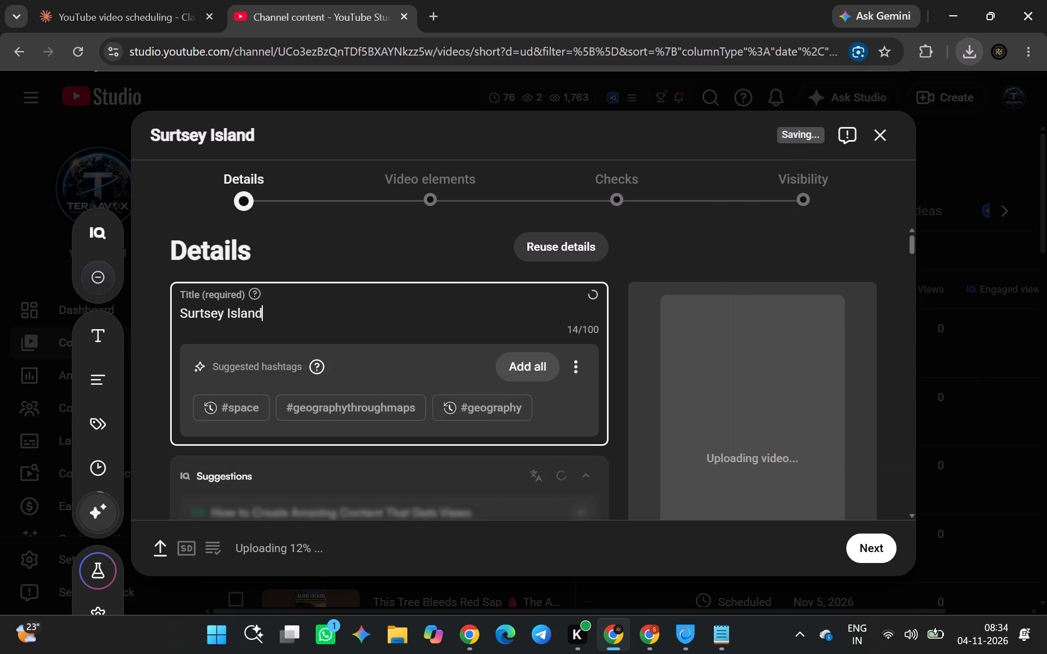
pyautogui.hotkey('ctrl', 'a')
pyautogui.press('BackSpace')
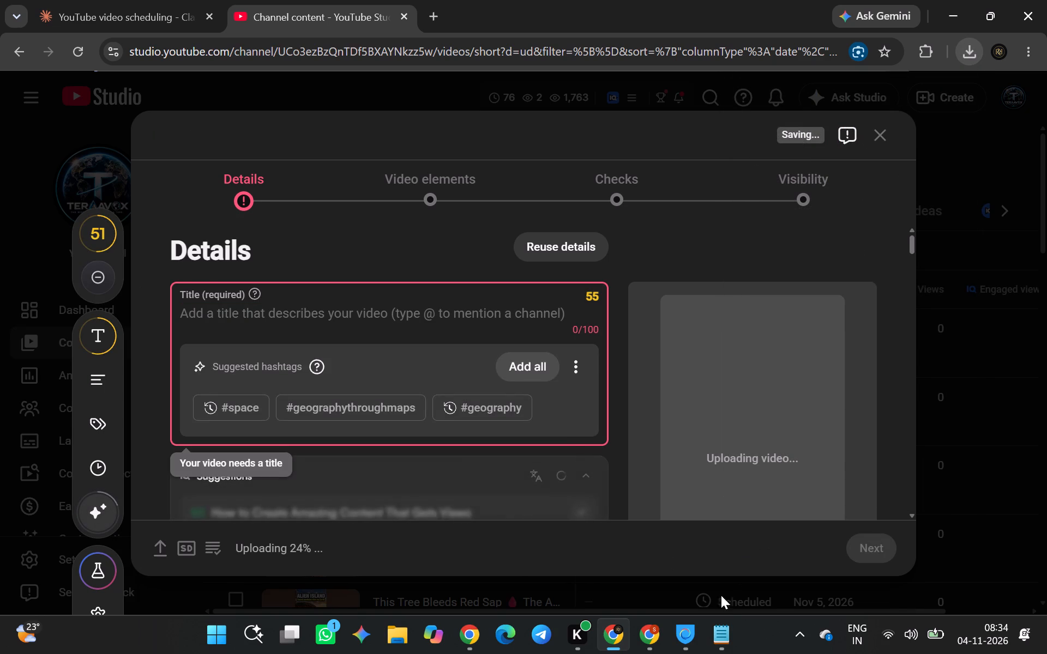
pyautogui.click(725, 639)
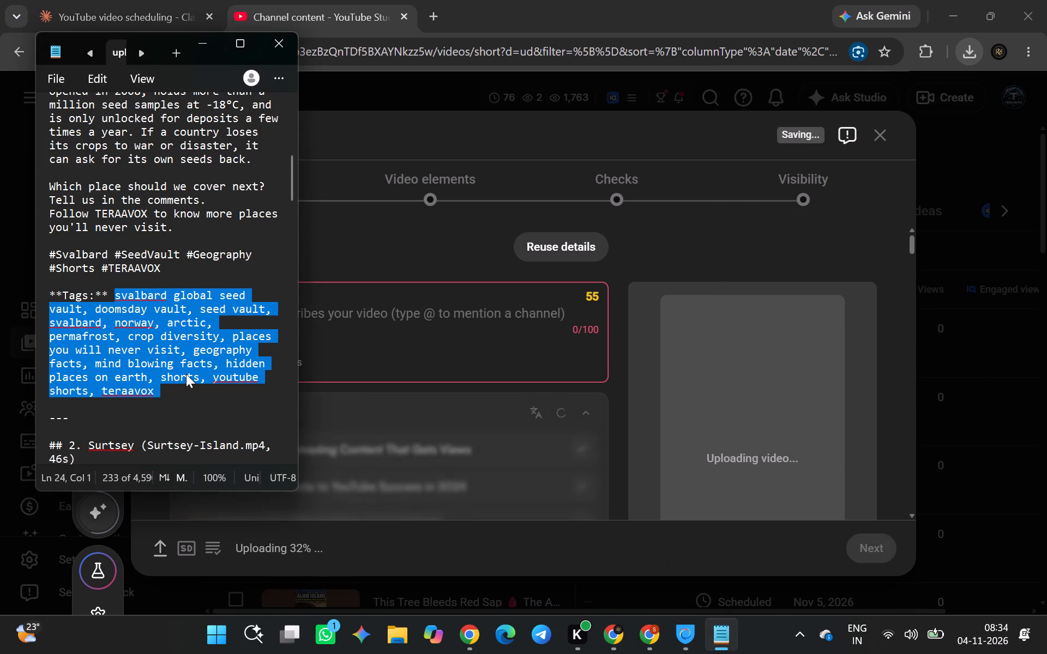
pyautogui.scroll(-1, 186, 374)
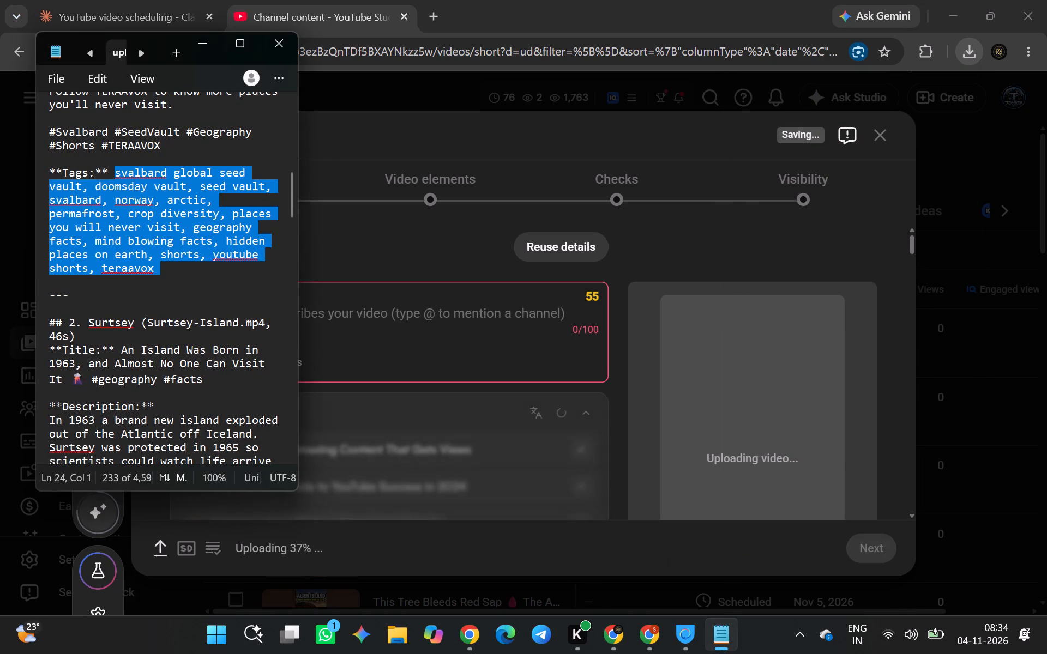
pyautogui.moveTo(121, 349); pyautogui.dragTo(220, 389)
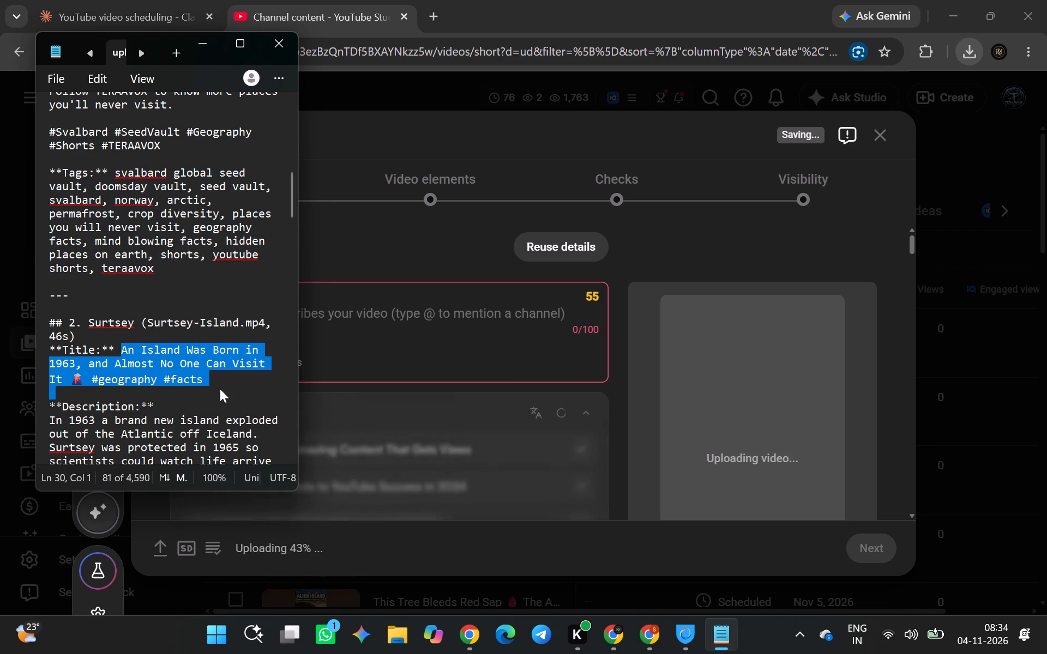
pyautogui.click(220, 389)
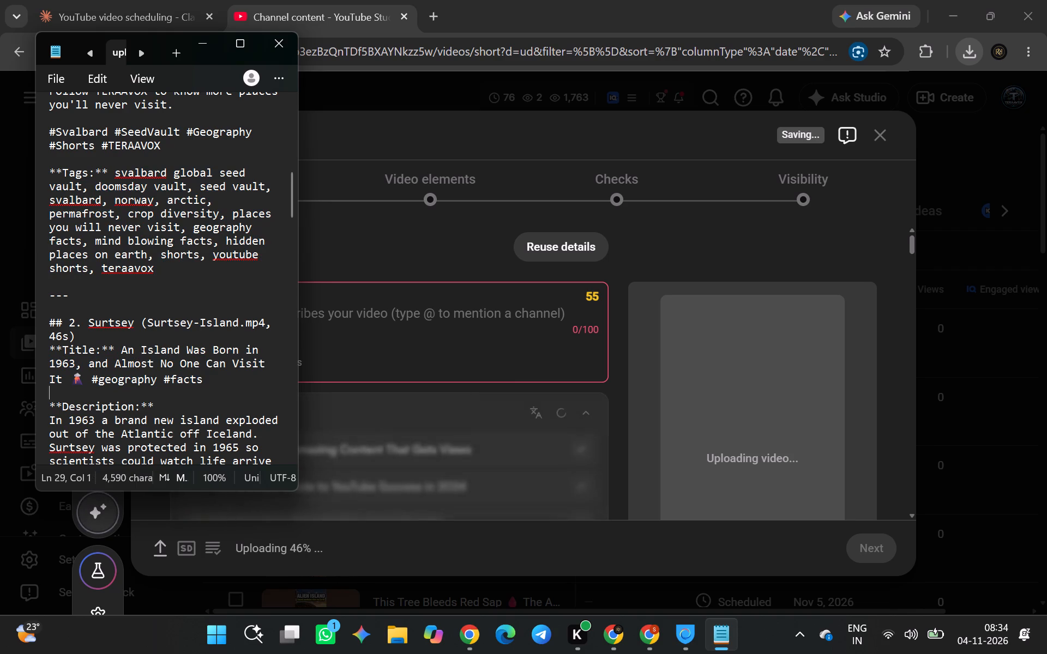
pyautogui.moveTo(122, 348); pyautogui.dragTo(204, 383)
pyautogui.hotkey('ctrl', 'c')
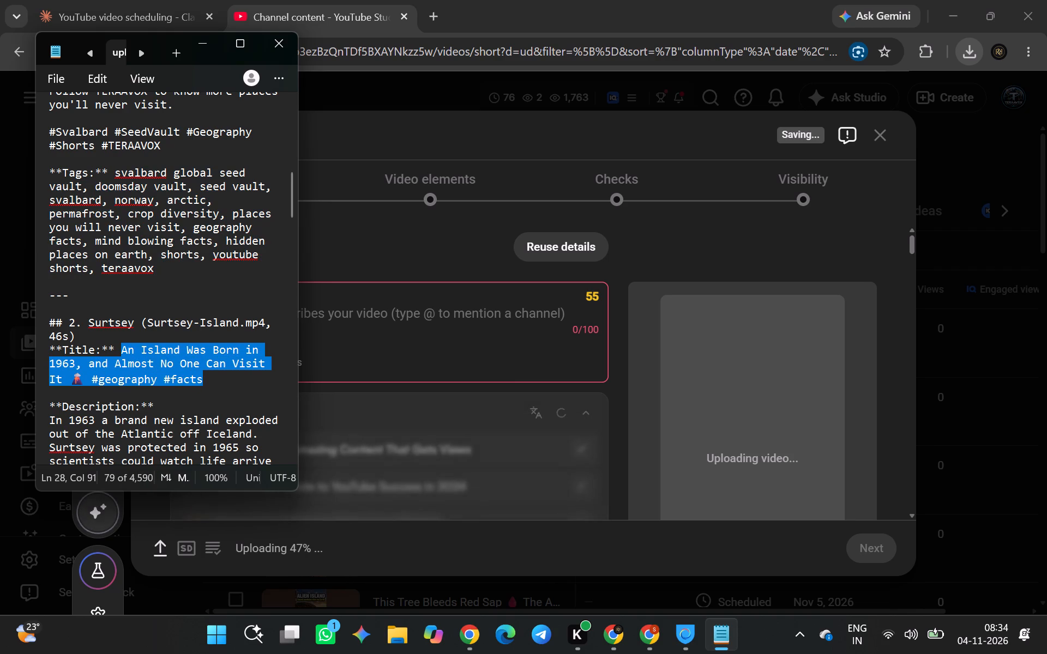
pyautogui.click(367, 338)
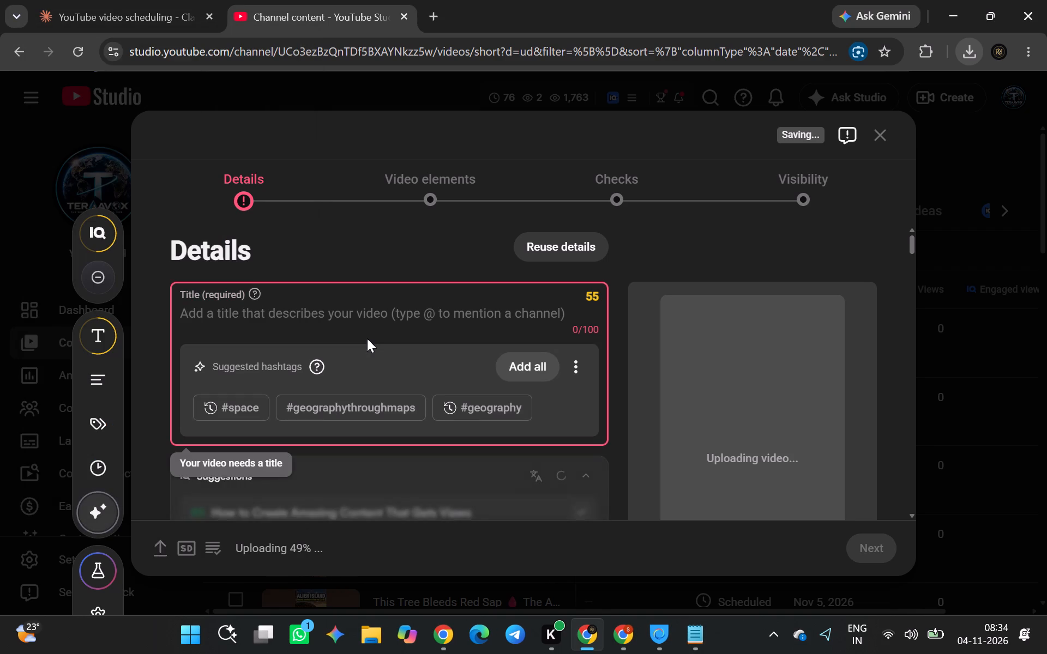
pyautogui.hotkey('ctrl', 'v')
pyautogui.click(339, 313)
pyautogui.hotkey('ctrl', 'v')
# Add the suggested hashtags #space, #science and #universe to the title, and remove #universe again.
pyautogui.click(243, 438)
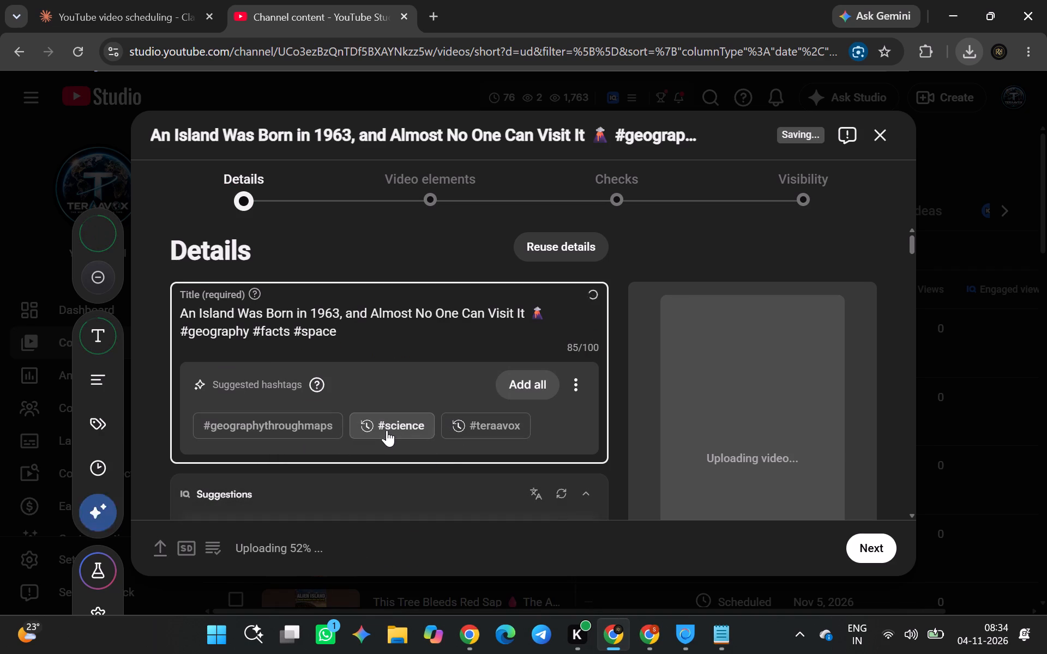
pyautogui.click(387, 430)
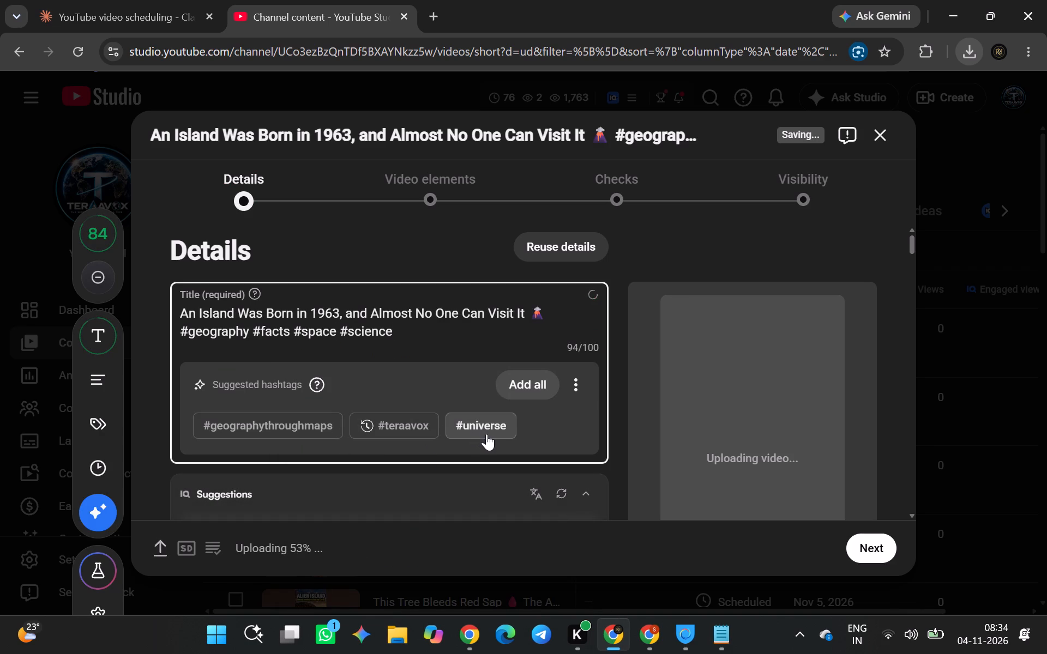
pyautogui.click(488, 432)
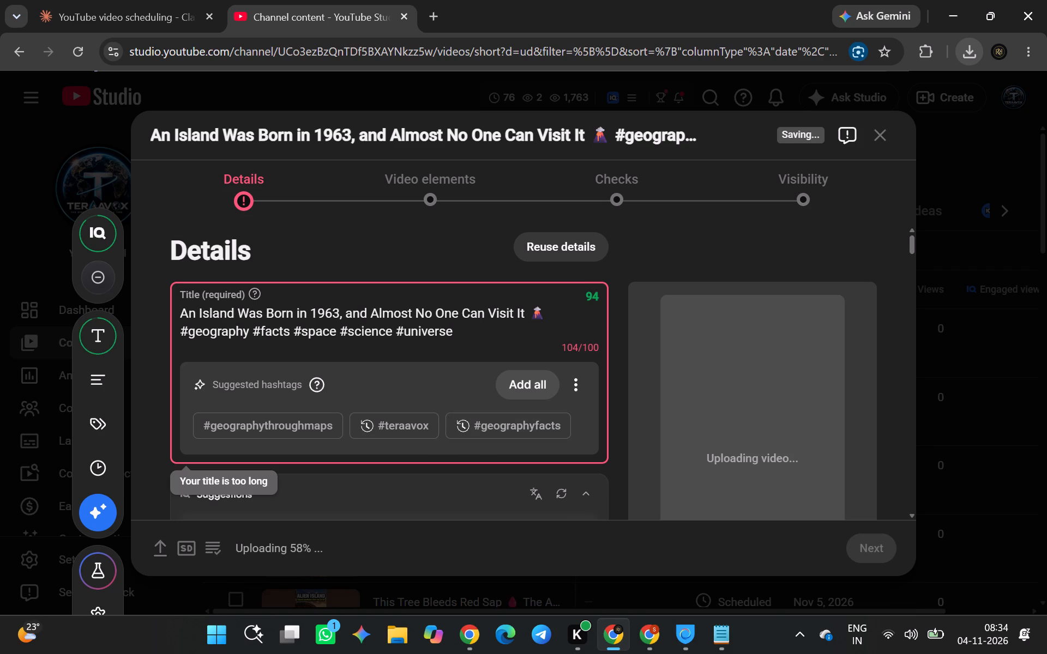
pyautogui.moveTo(395, 331); pyautogui.dragTo(464, 331)
pyautogui.press('BackSpace')
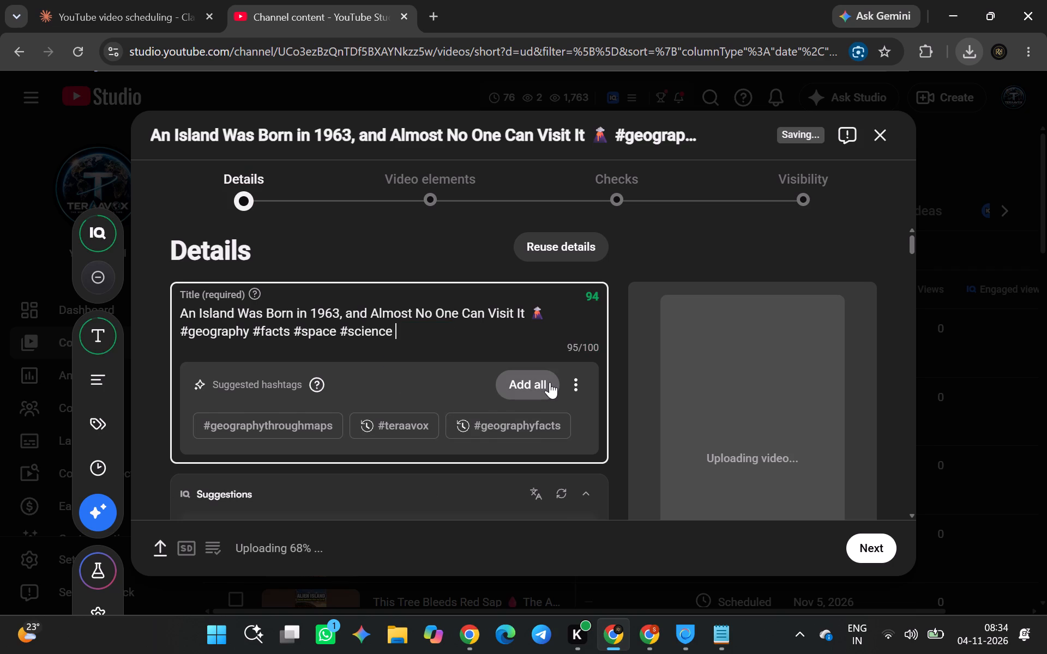
# Copy the Surtsey description, from "In 1963 a brand new island" through "#TERAAVOX", from the Notepad upload details into the video's description.
pyautogui.scroll(-4, 550, 382)
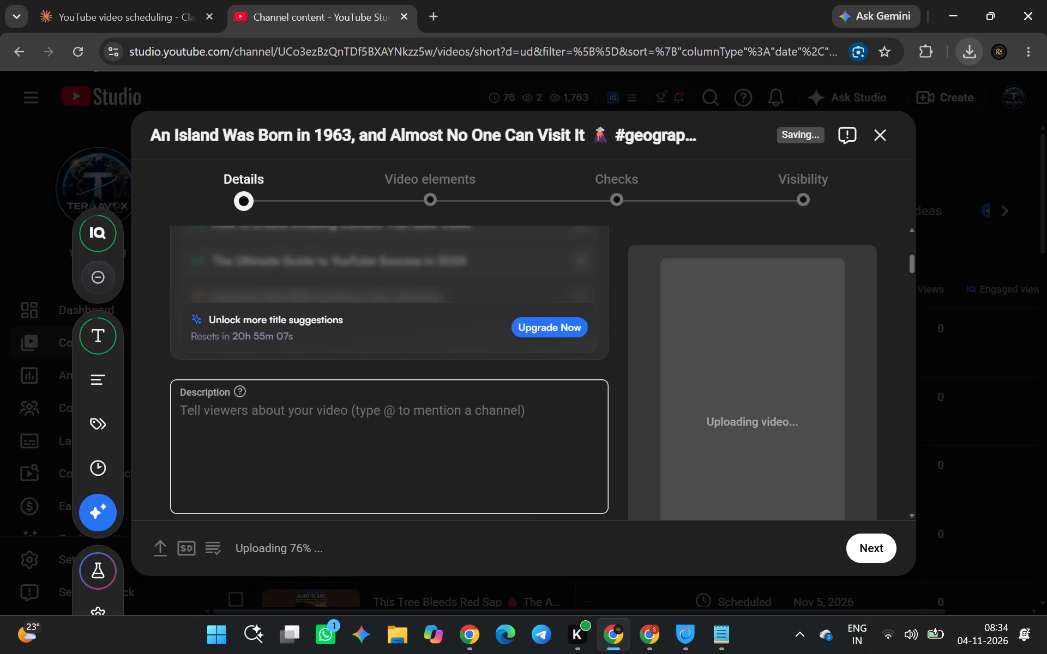
pyautogui.click(440, 408)
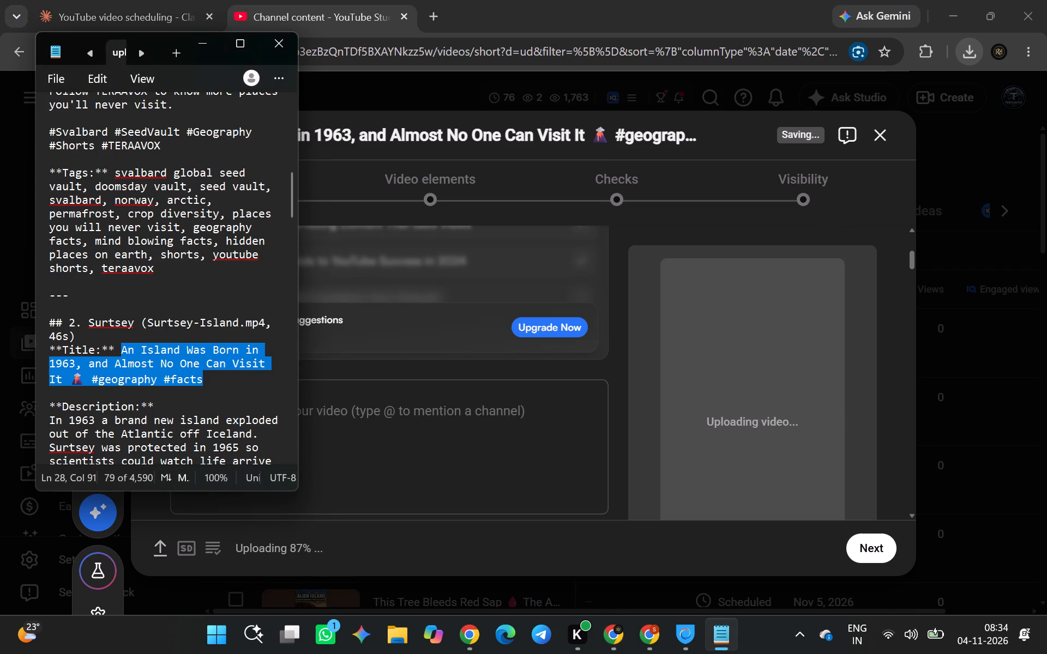
pyautogui.scroll(-1, 220, 364)
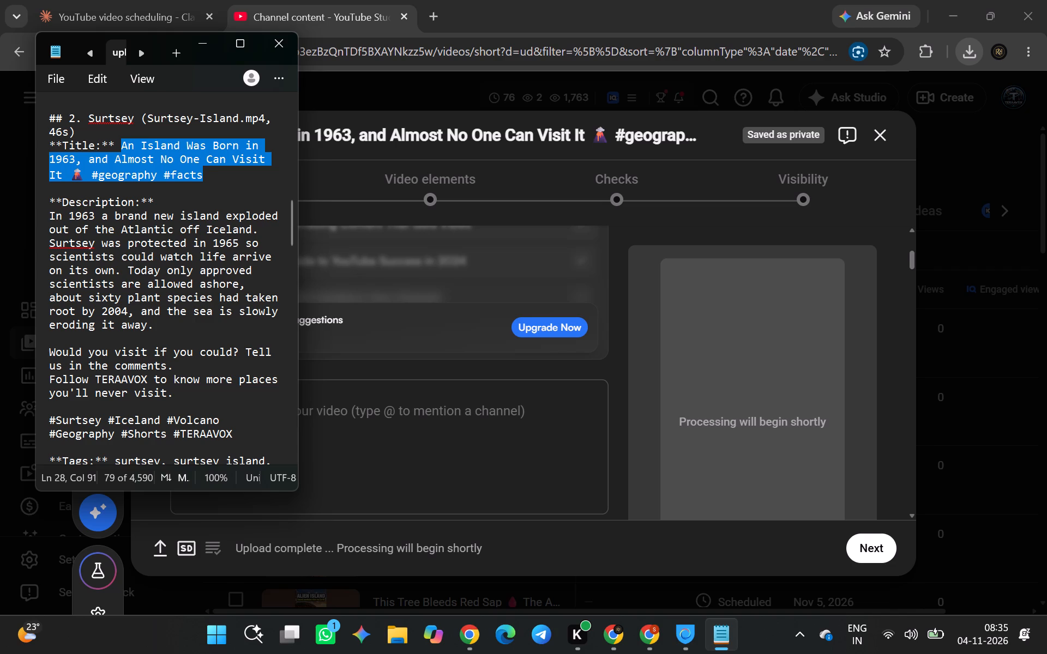
pyautogui.moveTo(52, 215); pyautogui.dragTo(200, 395)
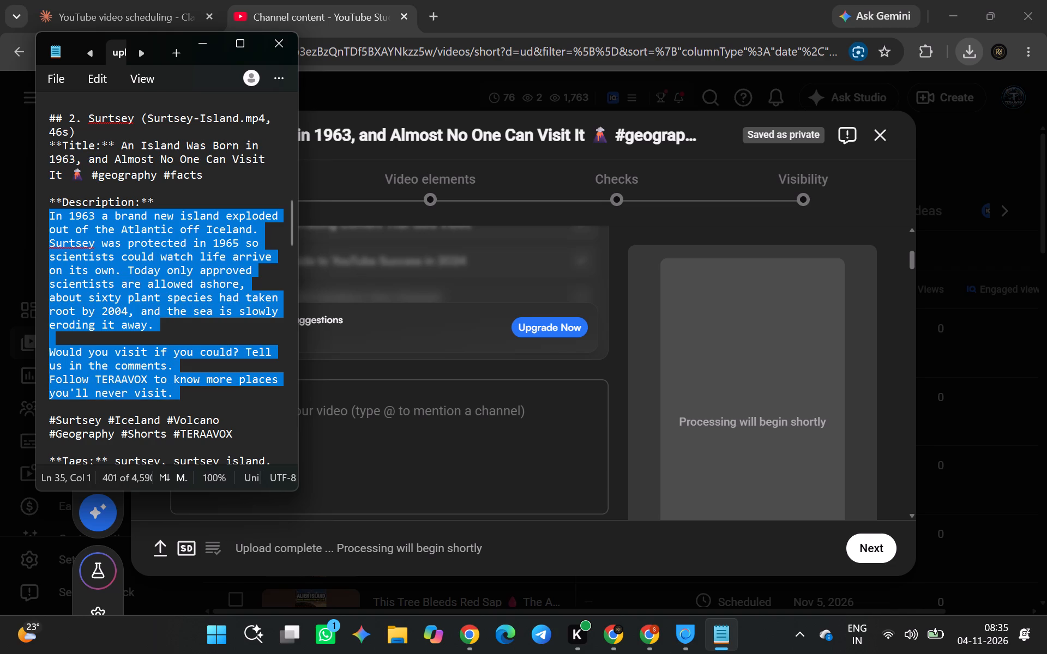
pyautogui.moveTo(200, 395); pyautogui.dragTo(234, 432)
pyautogui.hotkey('ctrl', 'c')
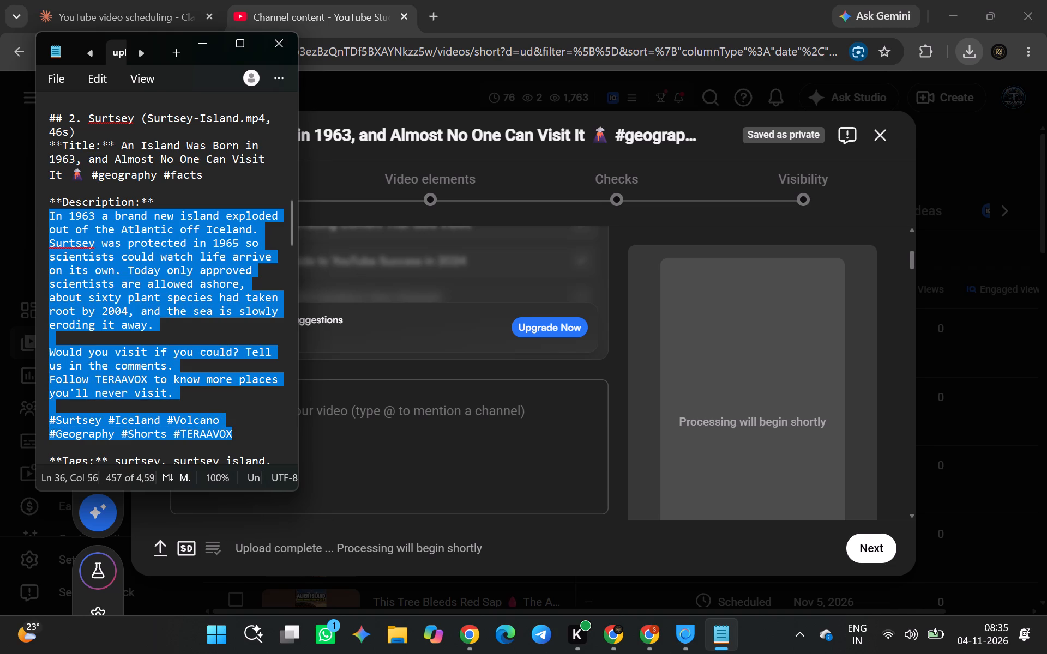
pyautogui.click(384, 469)
pyautogui.hotkey('ctrl', 'v')
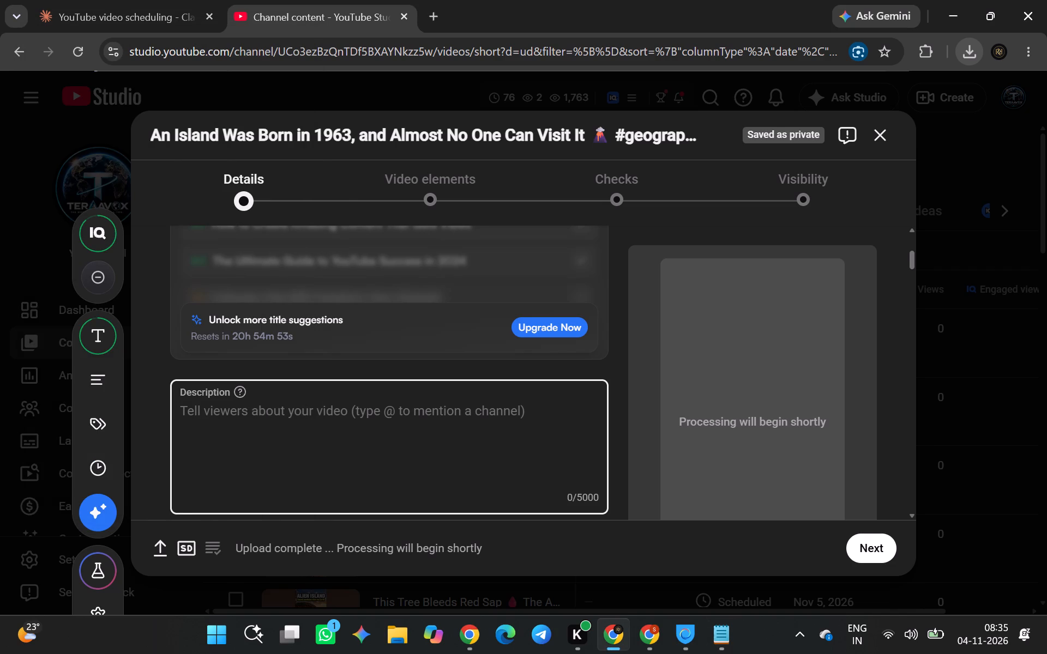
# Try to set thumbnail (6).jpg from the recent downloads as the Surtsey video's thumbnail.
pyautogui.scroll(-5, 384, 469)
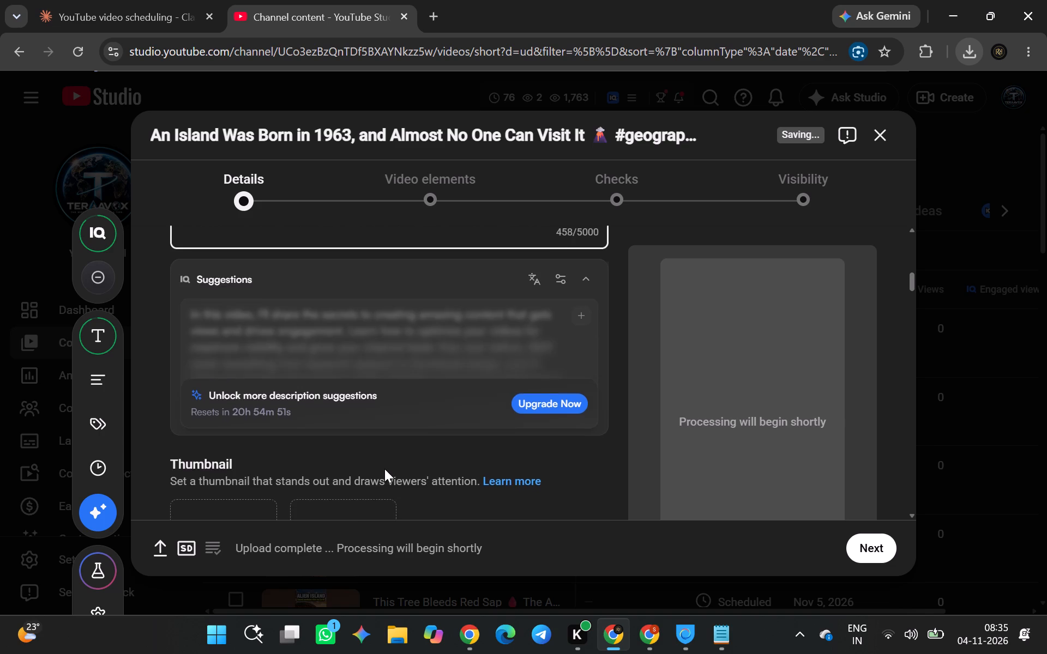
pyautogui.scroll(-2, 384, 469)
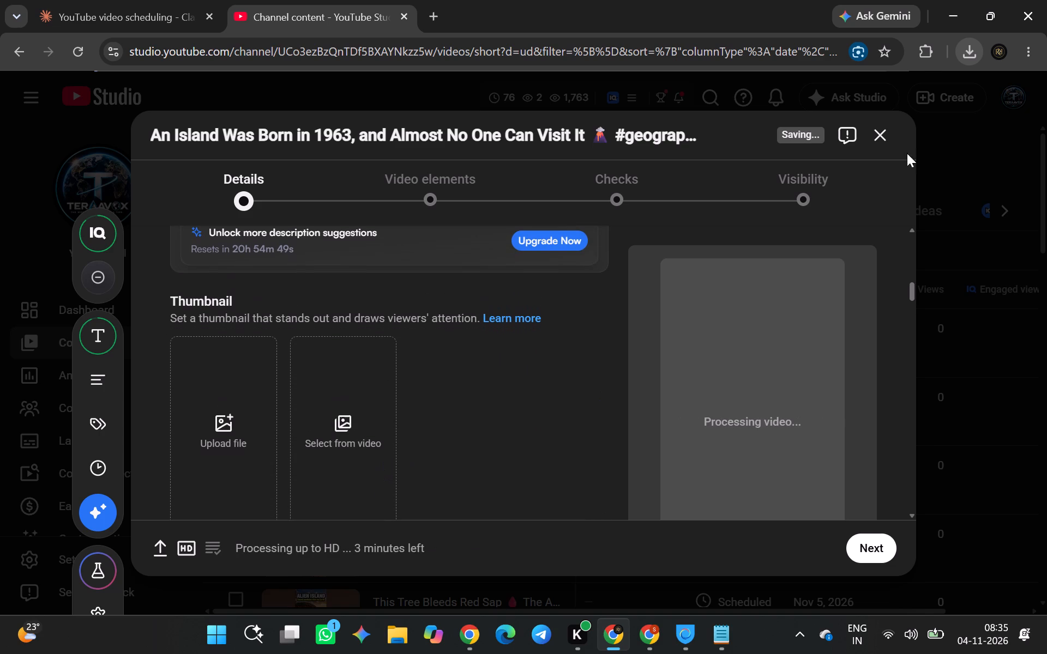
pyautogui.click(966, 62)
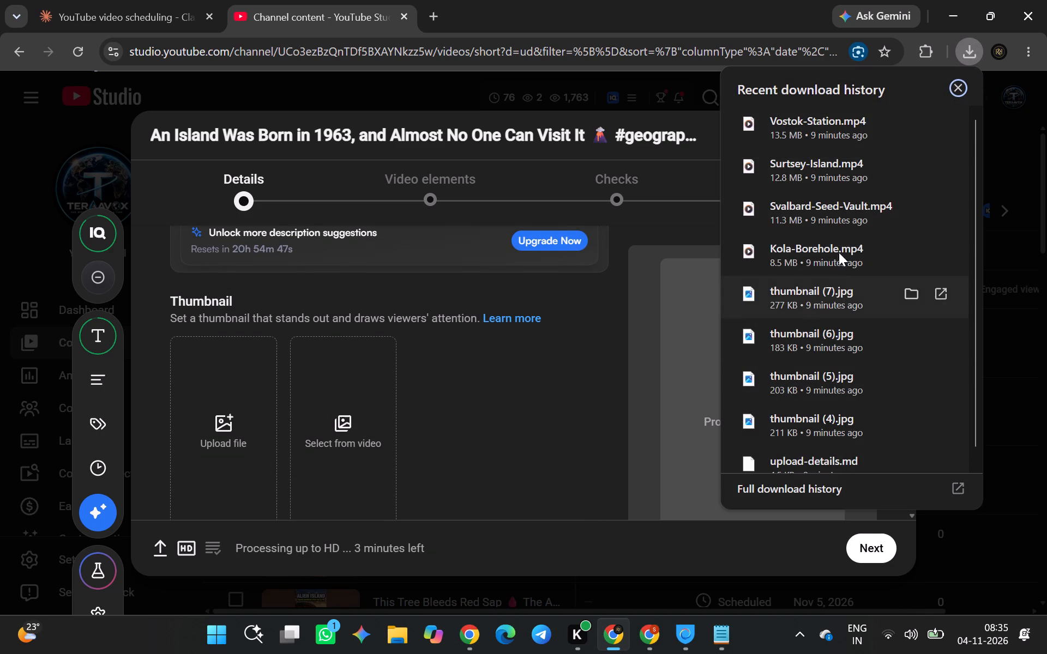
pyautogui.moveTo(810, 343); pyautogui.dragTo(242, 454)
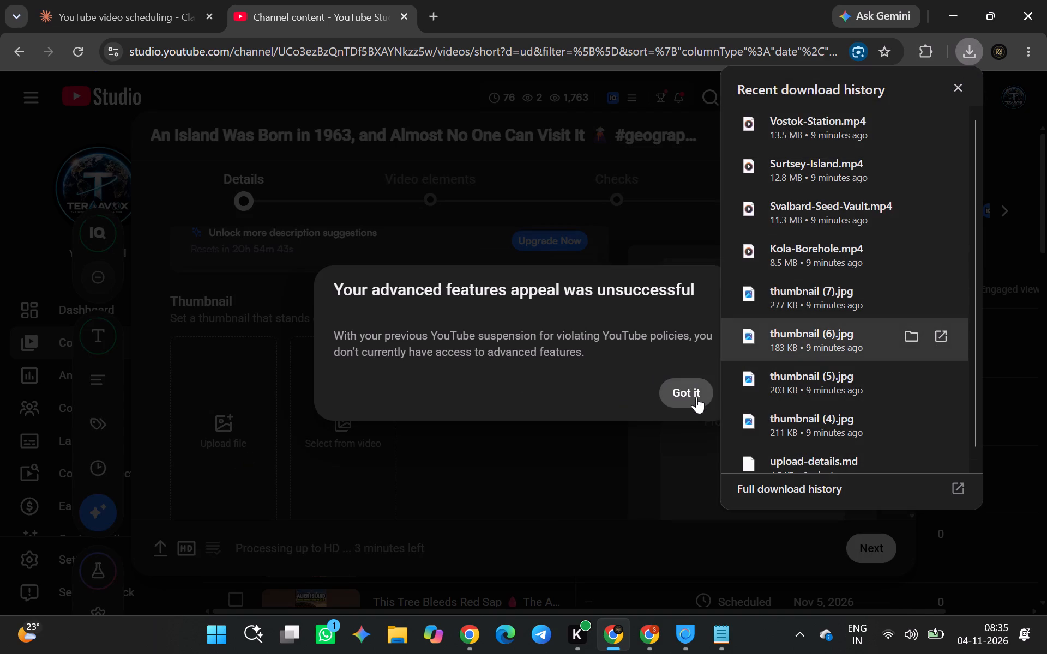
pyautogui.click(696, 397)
# Declare the video as not made for kids, without paid promotion and with AI use, and expand the age restriction options.
pyautogui.scroll(-2, 543, 469)
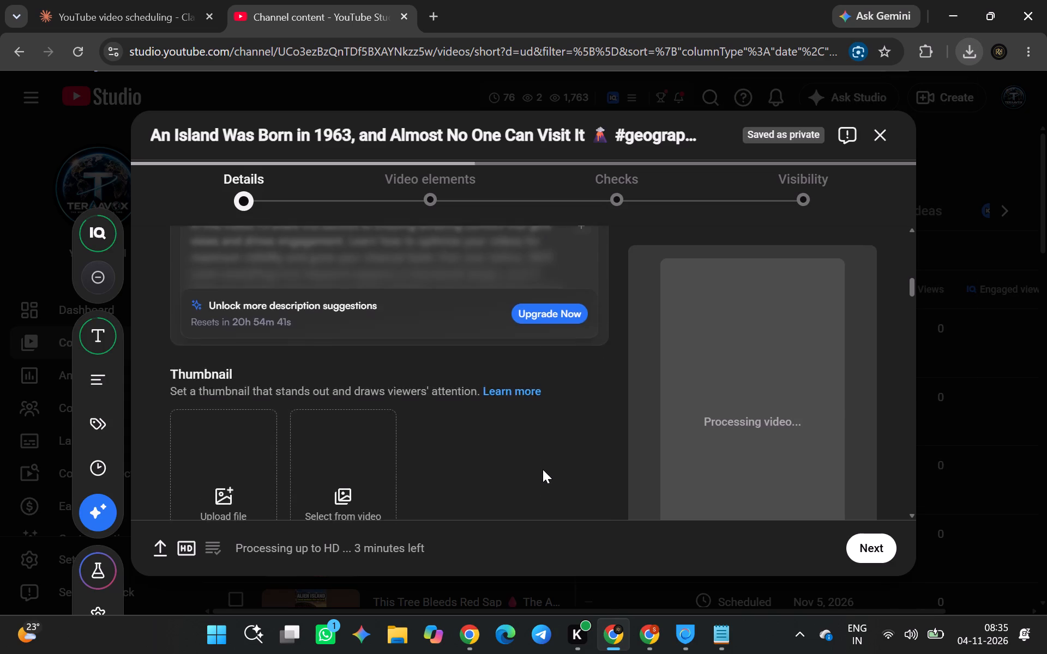
pyautogui.scroll(-6, 543, 469)
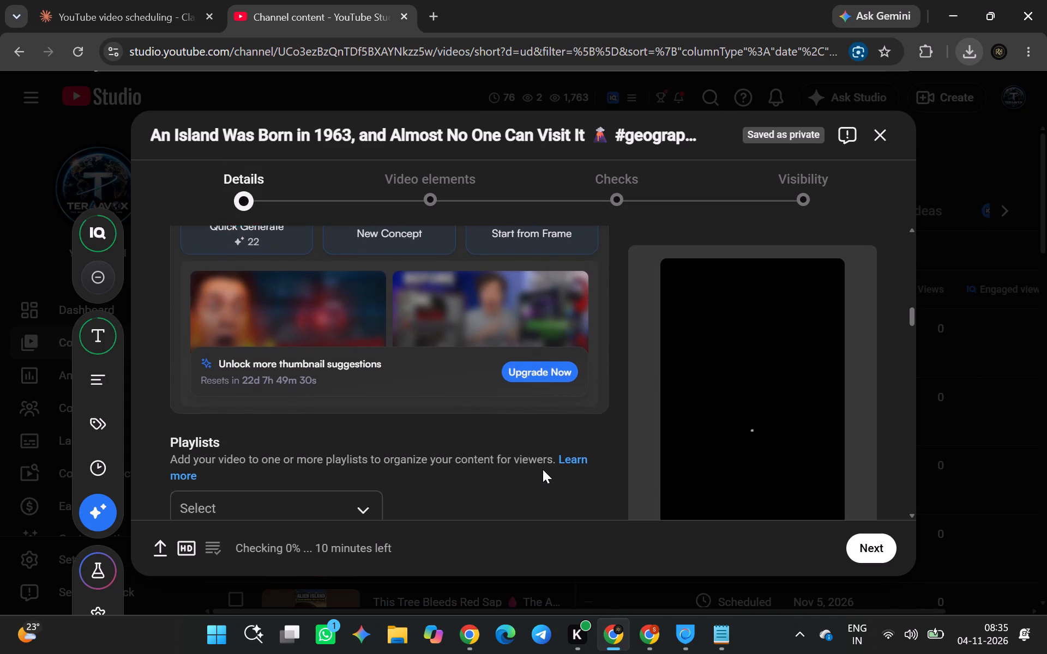
pyautogui.scroll(-2, 543, 469)
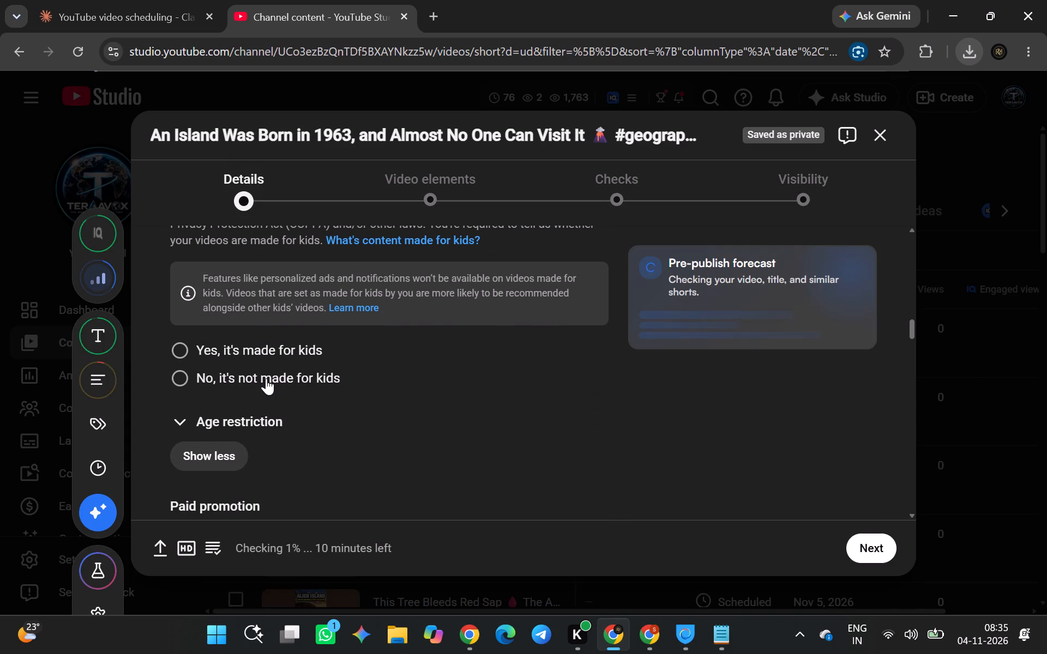
pyautogui.click(266, 378)
pyautogui.scroll(-4, 266, 378)
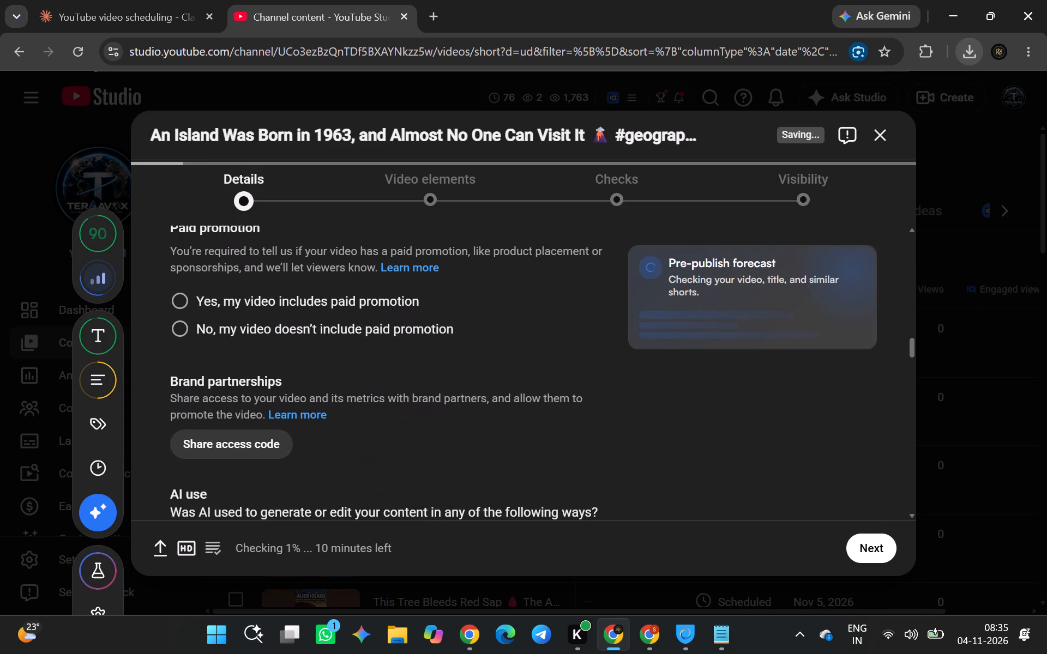
pyautogui.click(276, 323)
pyautogui.scroll(-1, 276, 323)
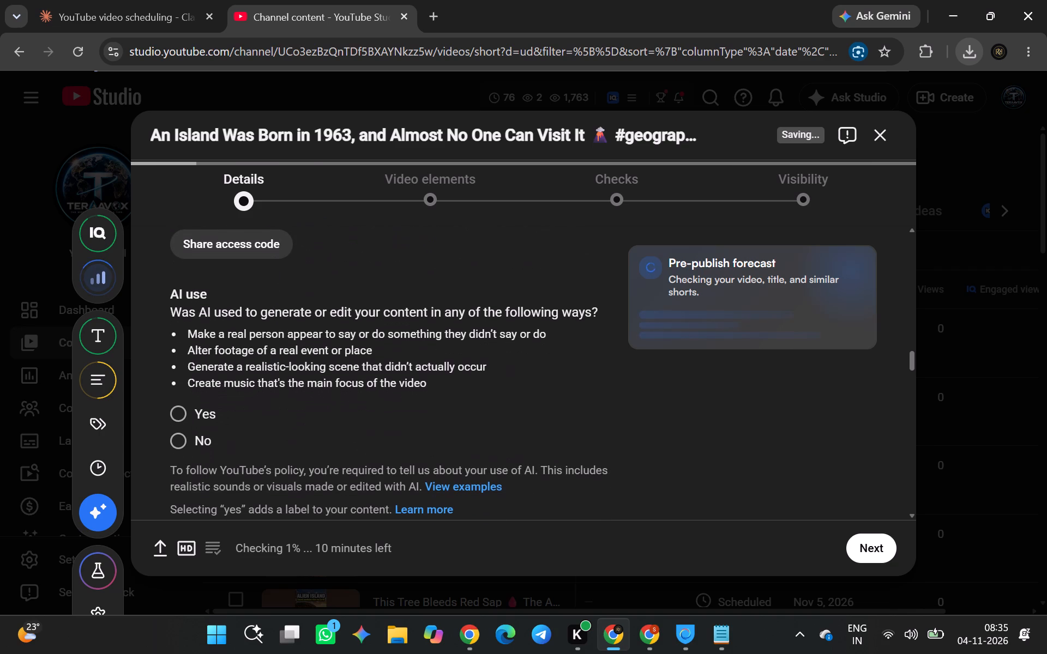
pyautogui.scroll(-1, 276, 323)
pyautogui.click(201, 416)
pyautogui.scroll(1, 201, 416)
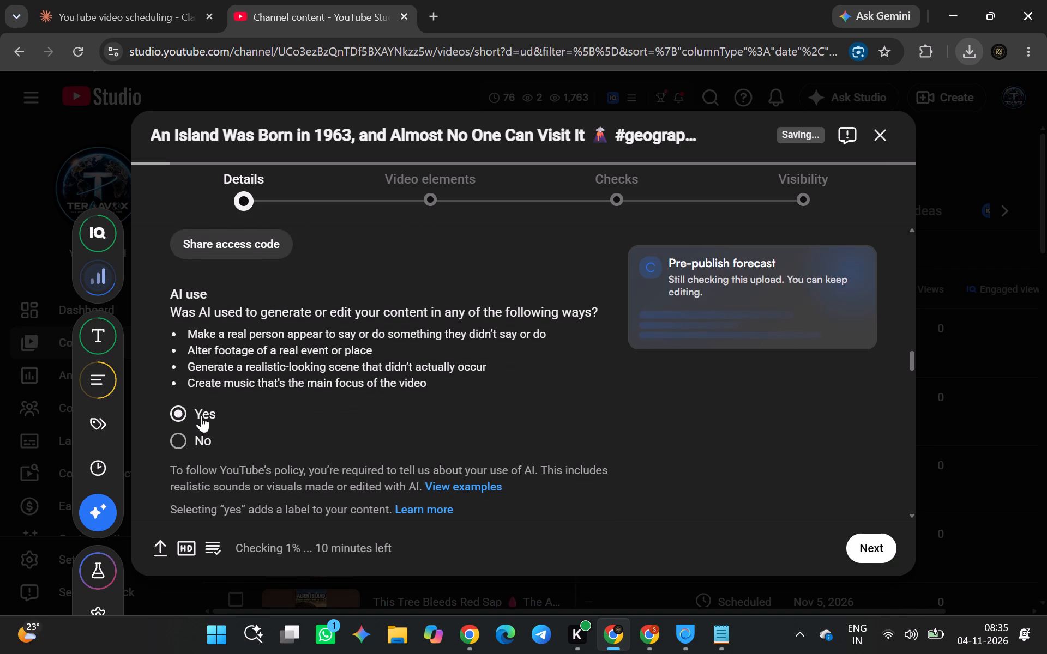
pyautogui.scroll(4, 201, 416)
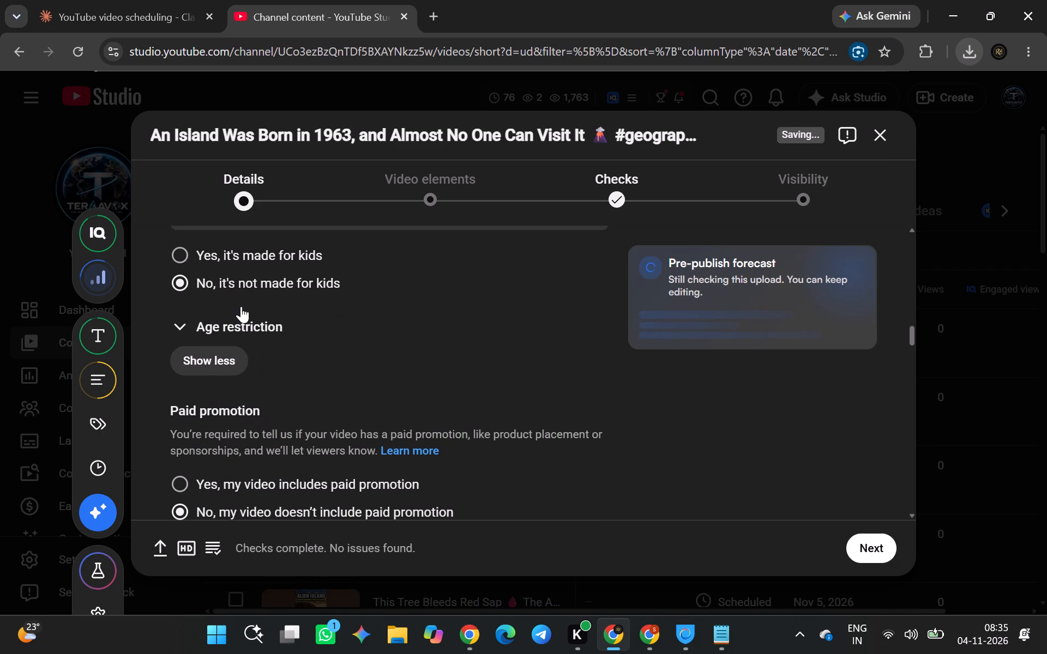
pyautogui.click(243, 287)
pyautogui.click(243, 287)
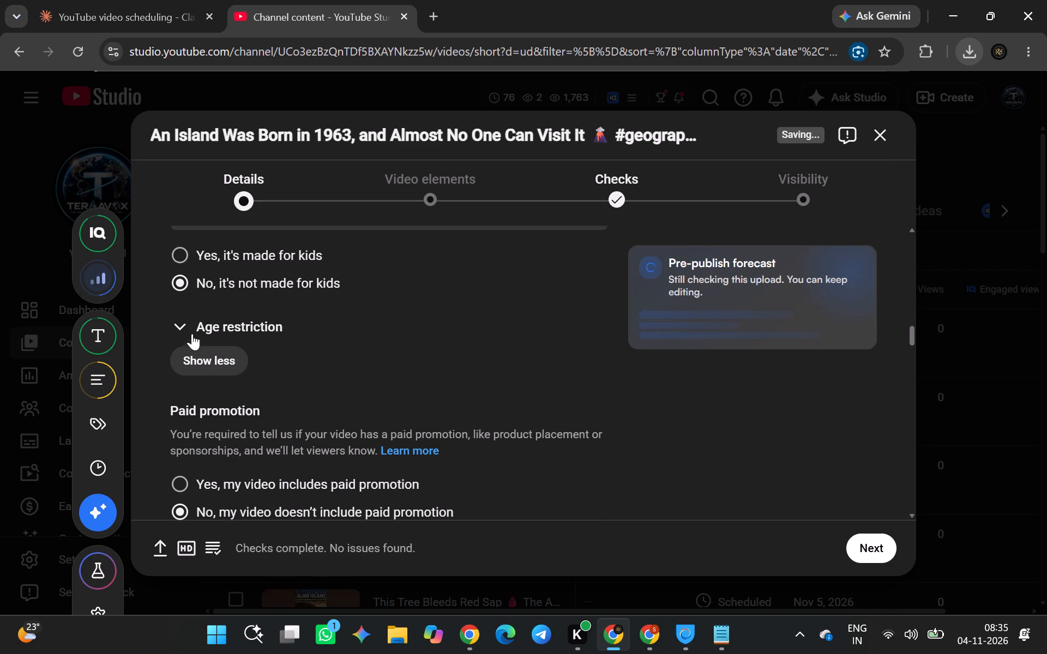
pyautogui.click(191, 323)
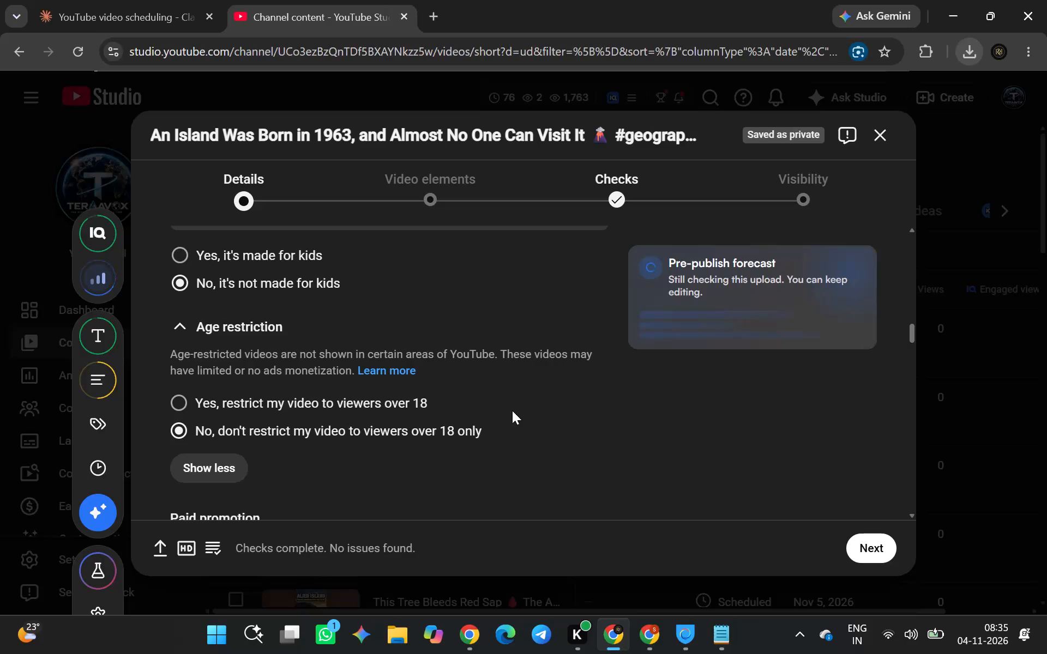
# Copy the Surtsey tags, from "surtsey" through "teraavox", from the Notepad upload details into the video's tags.
pyautogui.scroll(-4, 512, 410)
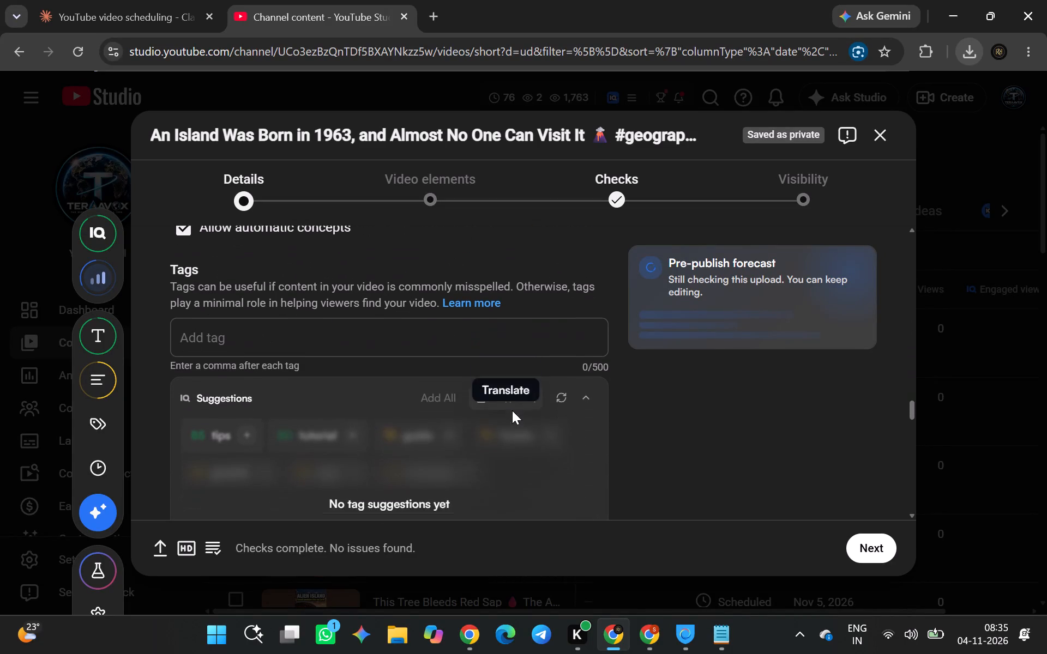
pyautogui.click(359, 337)
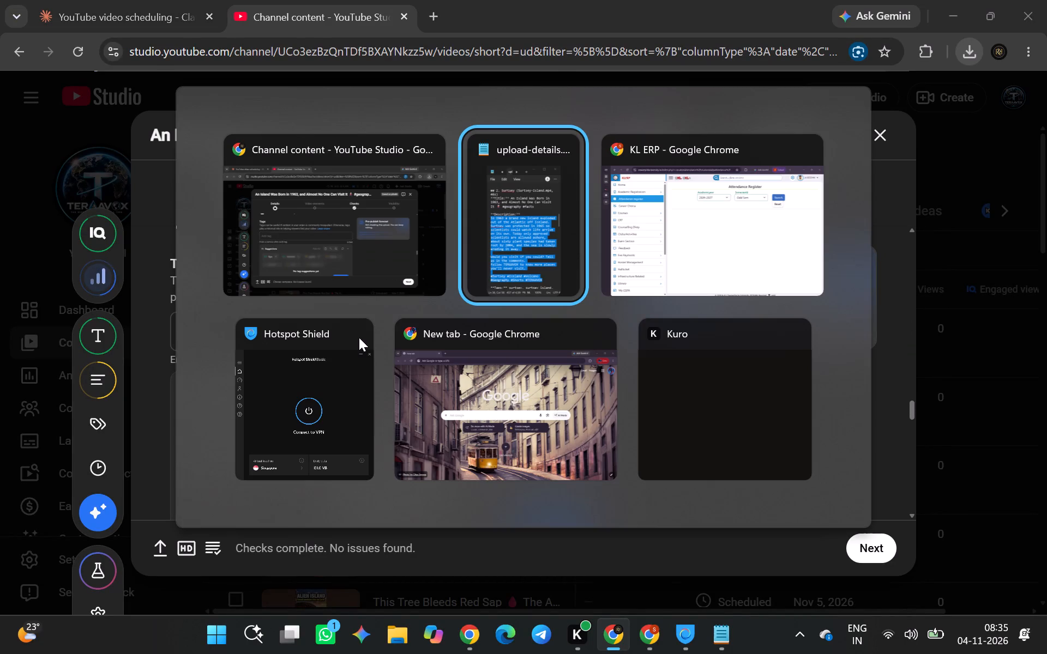
pyautogui.scroll(-2, 253, 426)
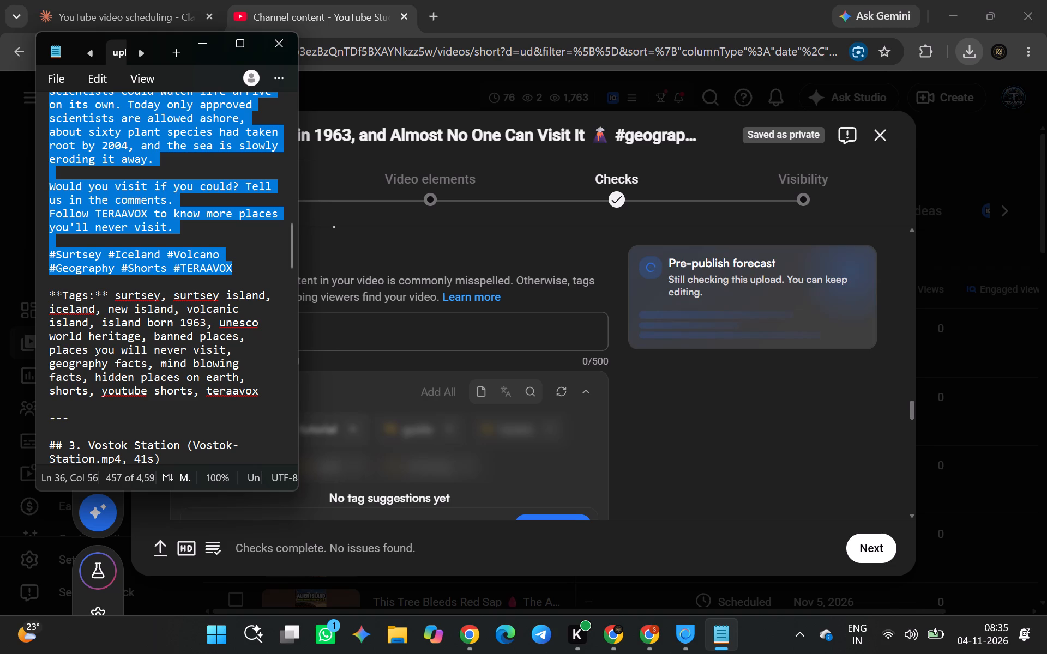
pyautogui.moveTo(115, 295); pyautogui.dragTo(278, 392)
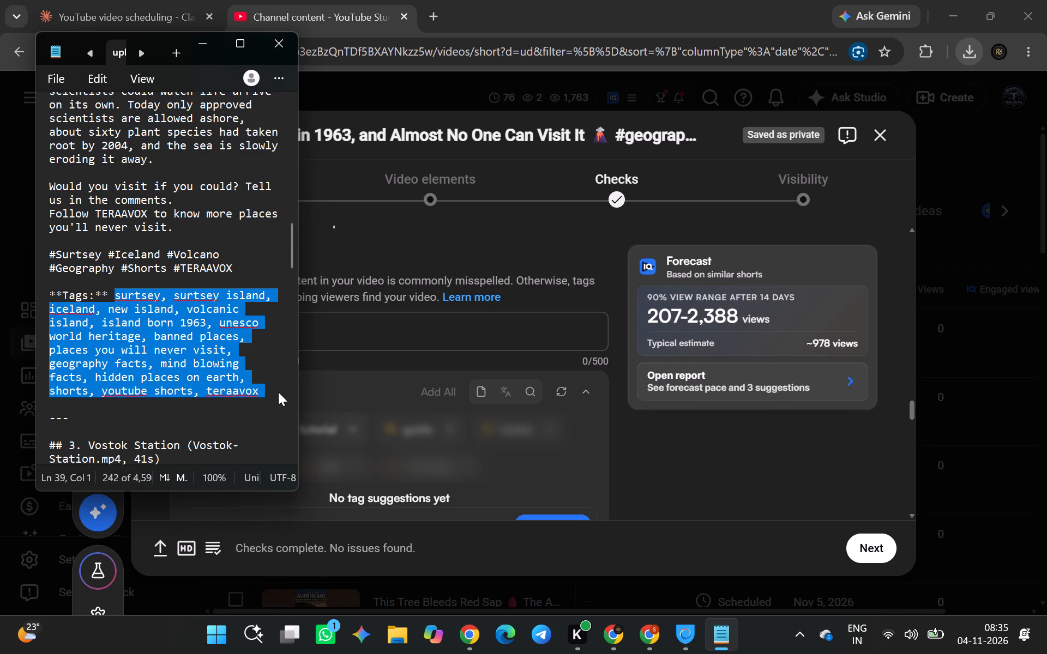
pyautogui.hotkey('ctrl', 'c')
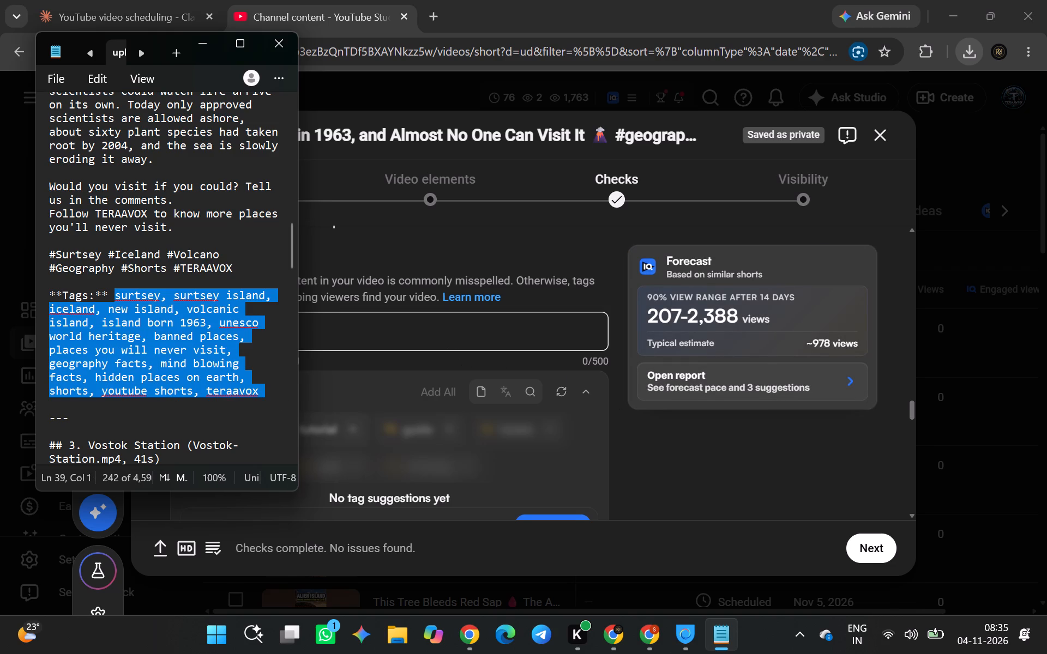
pyautogui.click(446, 328)
pyautogui.hotkey('ctrl', 'v')
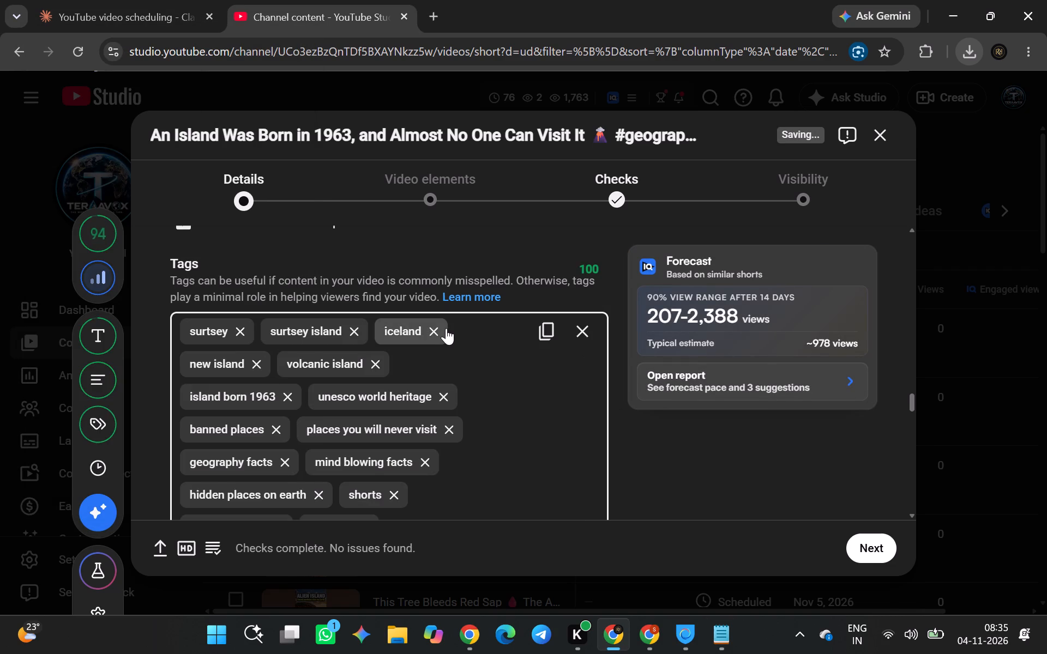
# Finish the details and advance past the video elements and checks stages to the visibility settings.
pyautogui.scroll(-7, 446, 328)
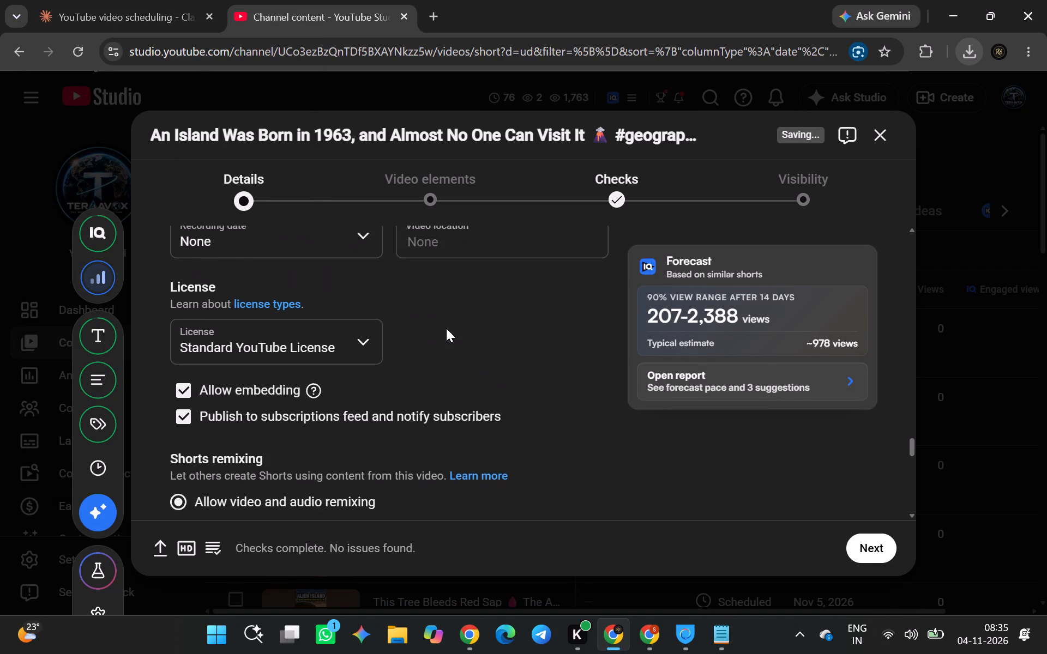
pyautogui.scroll(-3, 446, 328)
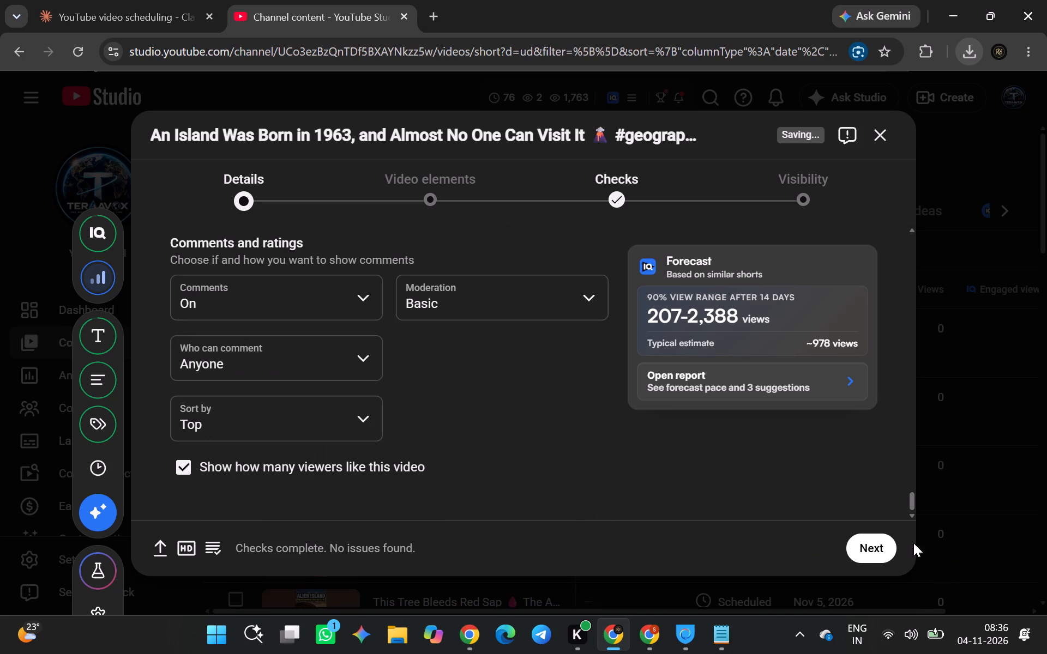
pyautogui.click(878, 542)
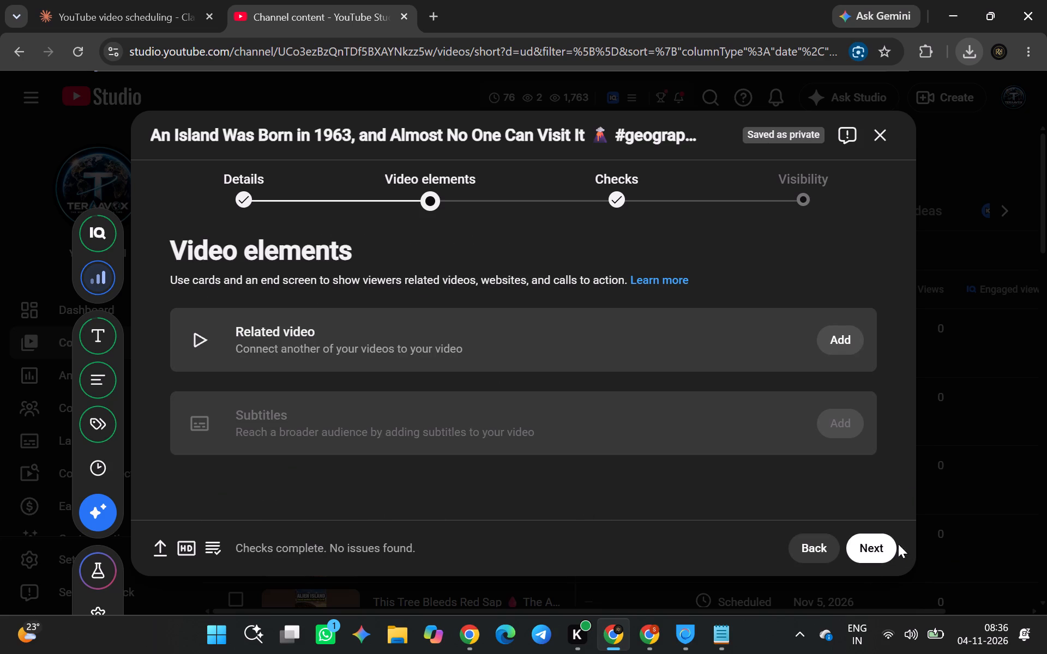
pyautogui.click(872, 541)
pyautogui.click(872, 541)
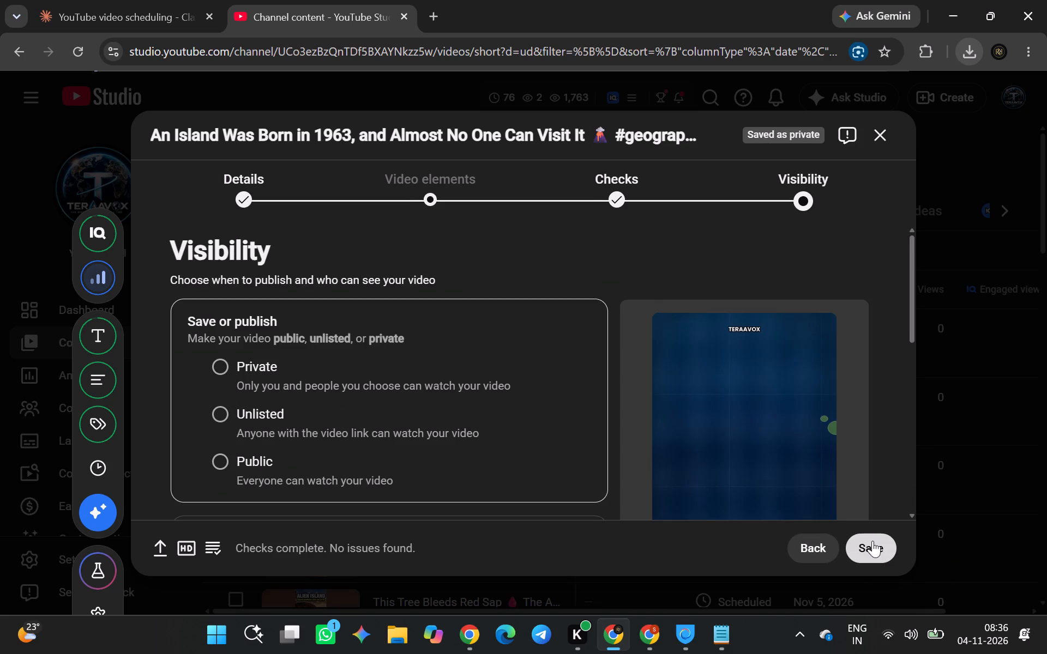
# Schedule the Surtsey video to go public on Nov 10, 2026 at 12:00 PM.
pyautogui.scroll(-1, 513, 450)
pyautogui.click(514, 467)
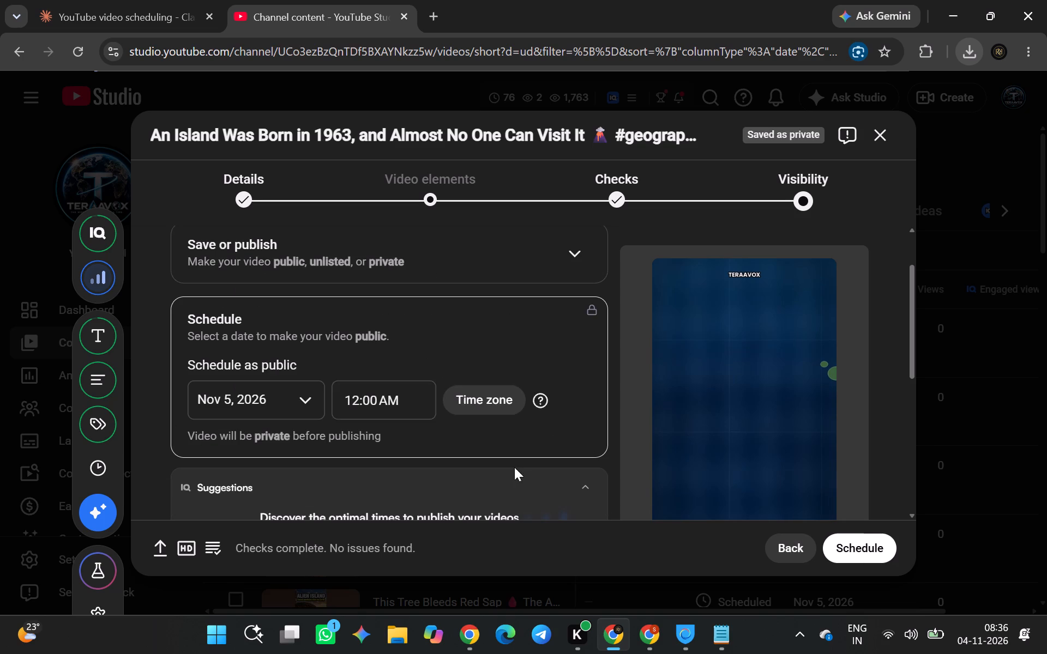
pyautogui.click(296, 396)
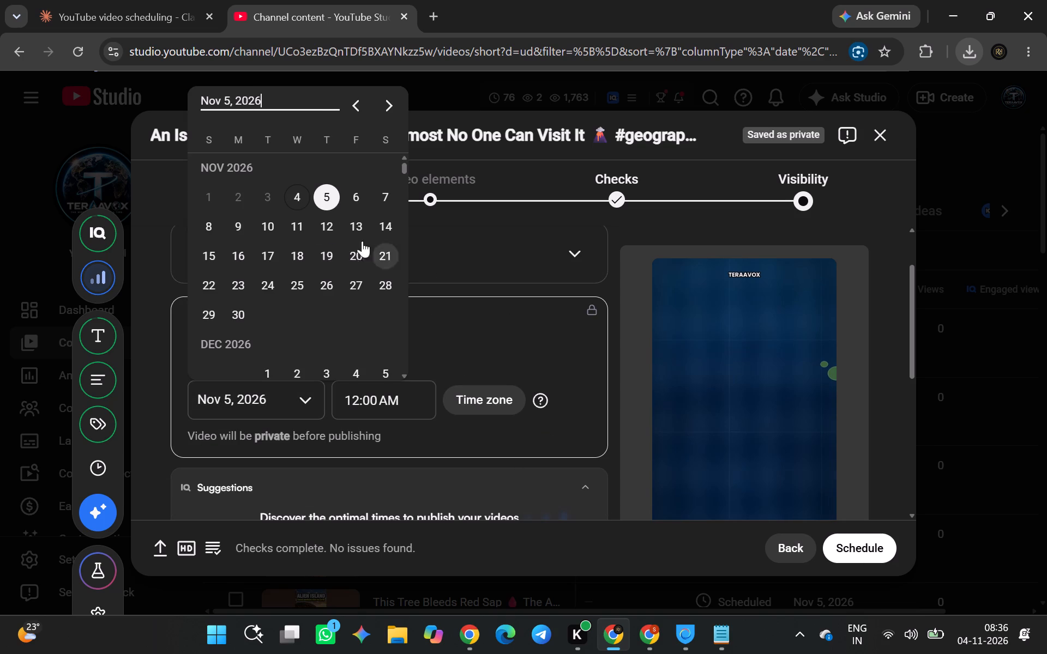
pyautogui.click(270, 227)
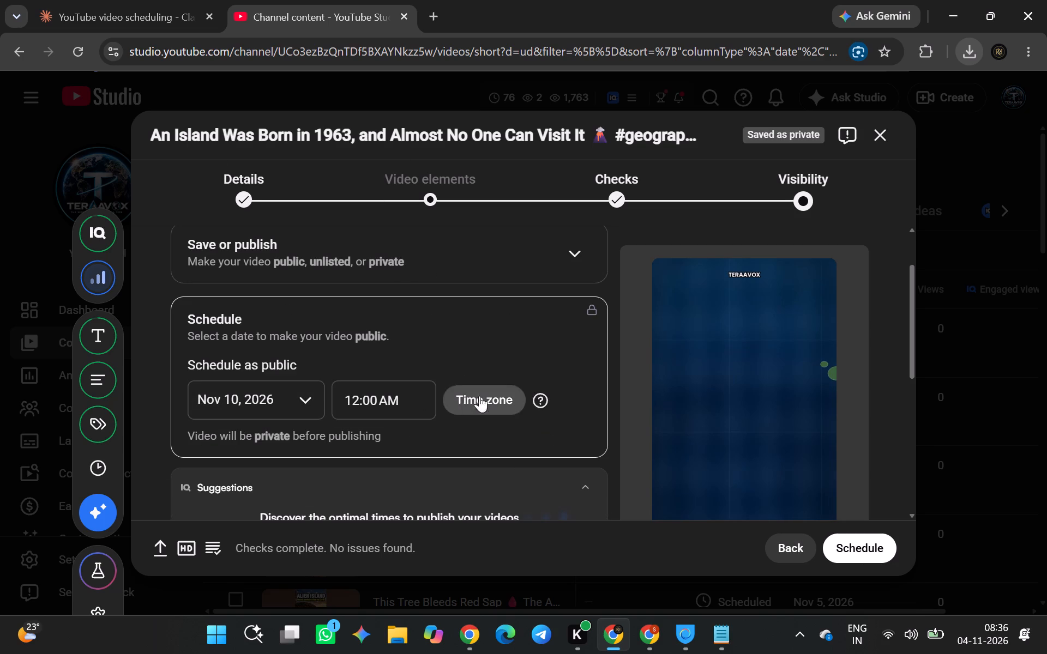
pyautogui.click(429, 395)
pyautogui.click(401, 398)
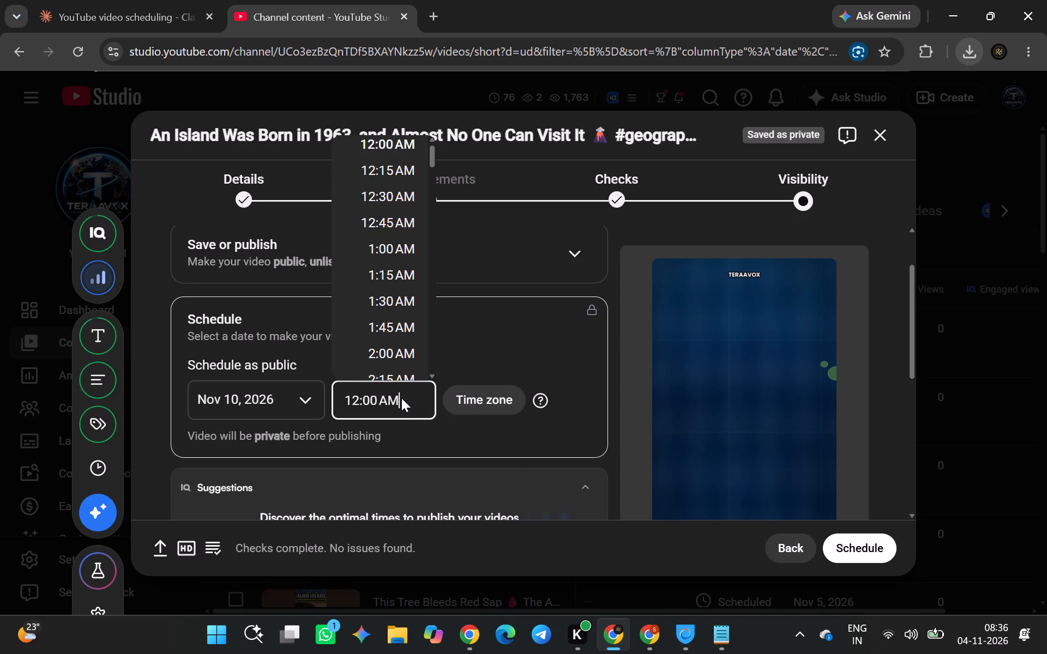
pyautogui.scroll(-2, 395, 277)
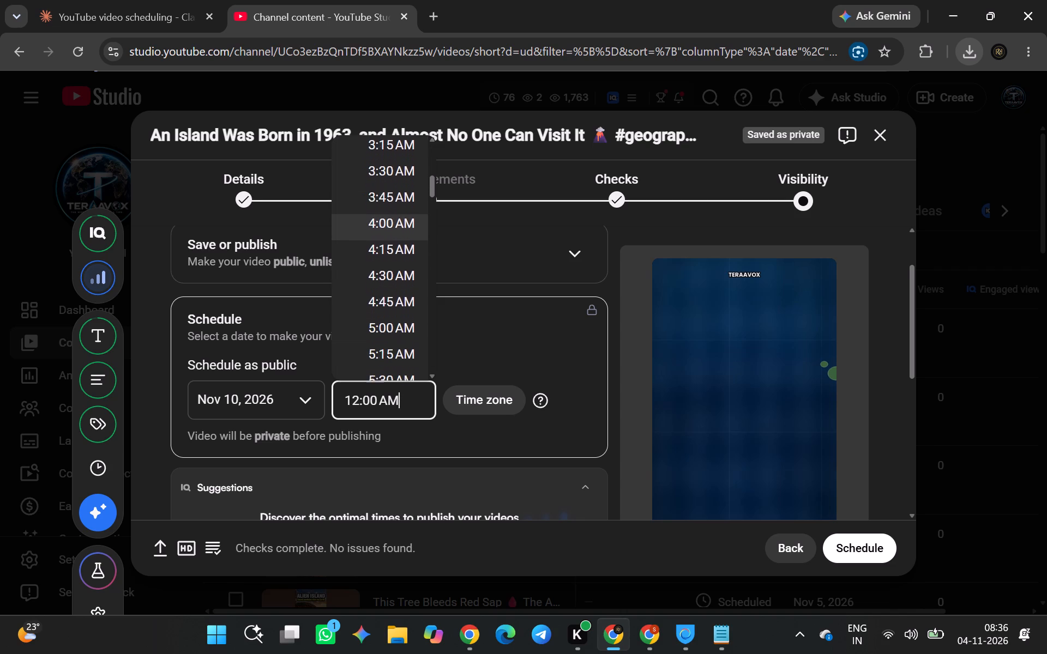
pyautogui.scroll(-5, 395, 277)
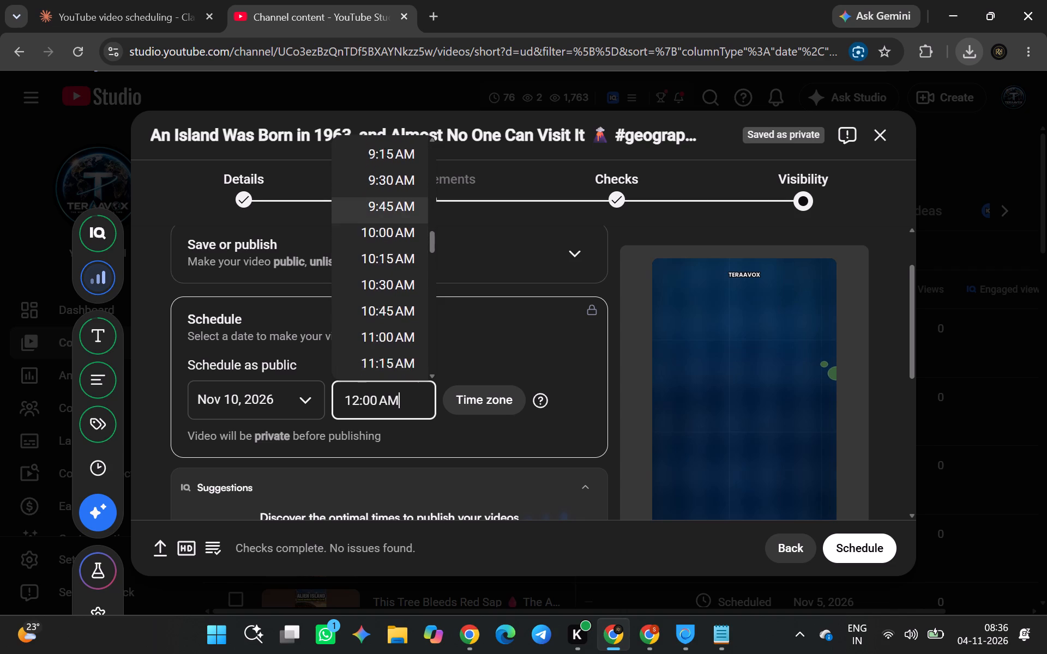
pyautogui.scroll(-1, 395, 277)
pyautogui.click(395, 240)
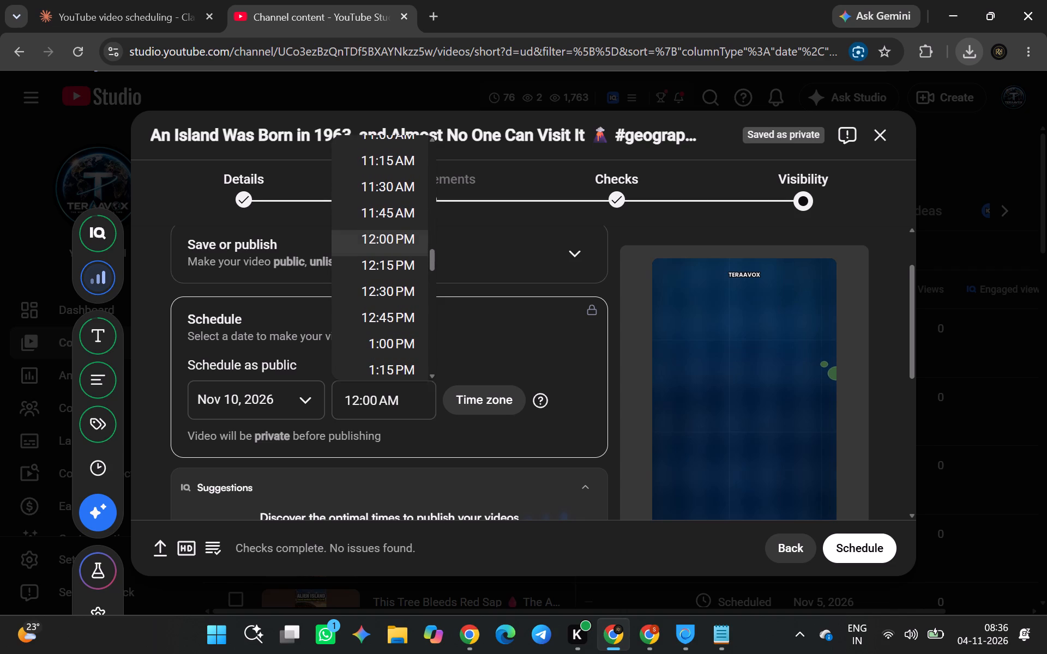
pyautogui.click(829, 539)
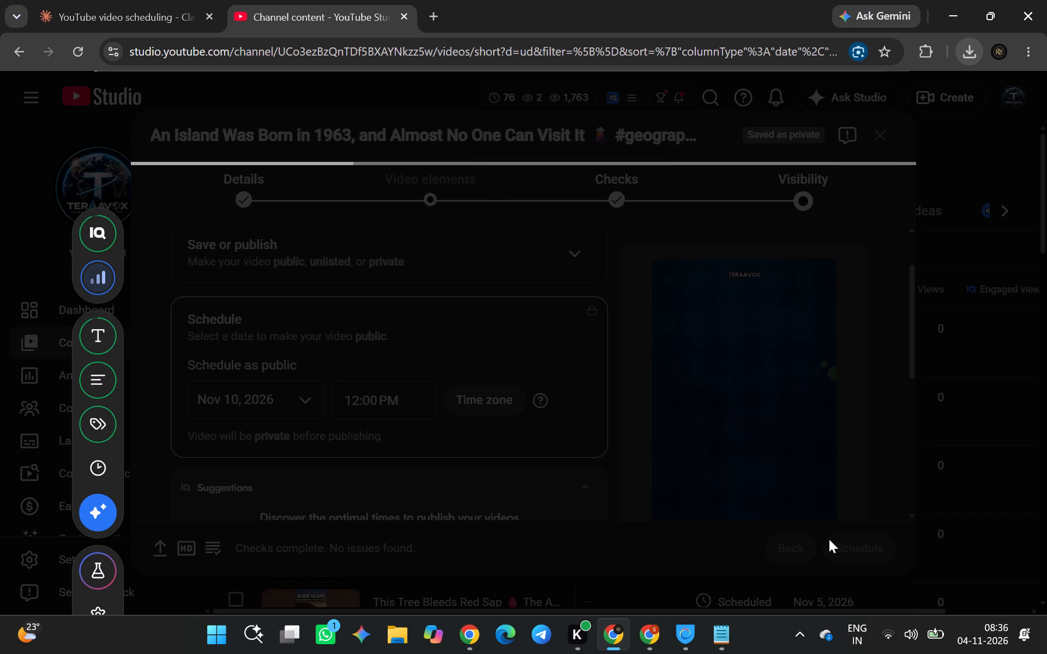
pyautogui.click(685, 465)
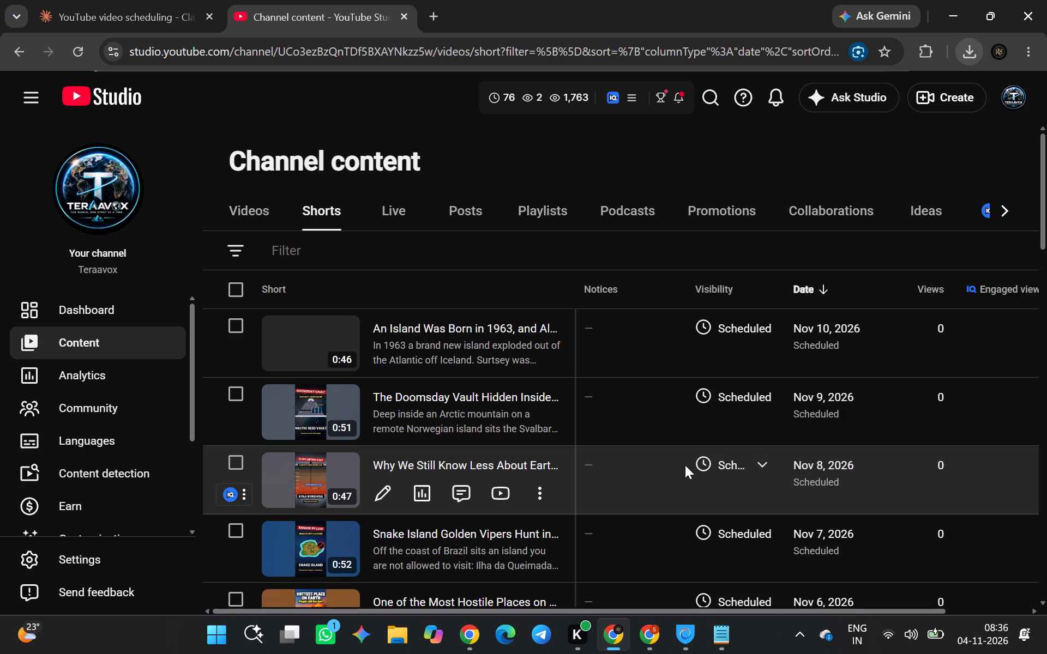
# Start a new video upload with Vostok-Station.mp4 from the recent downloads.
pyautogui.scroll(1, 685, 465)
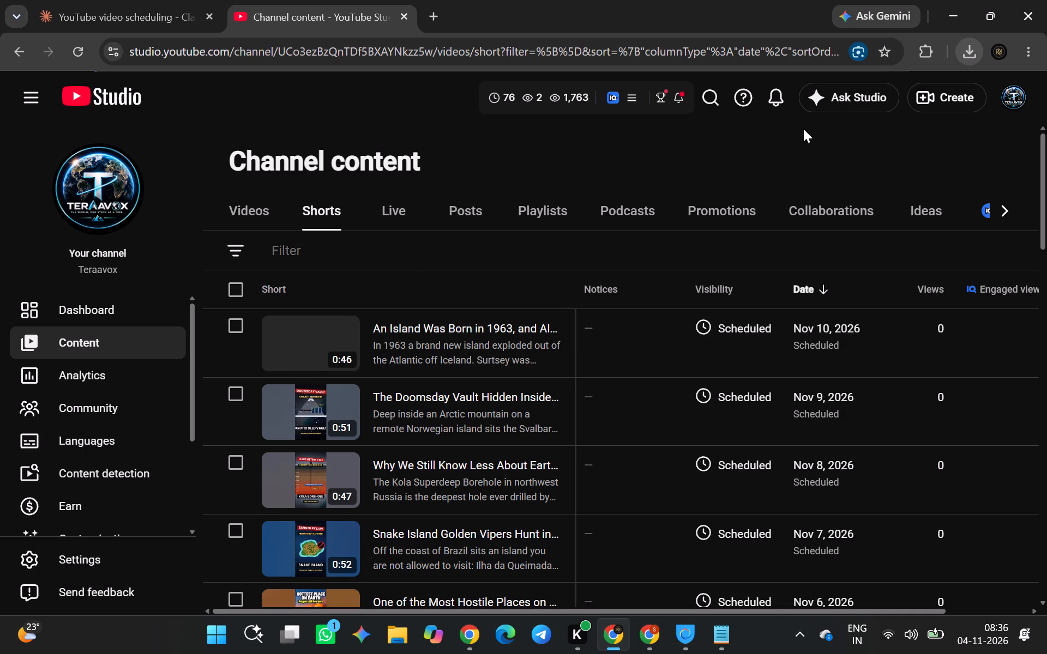
pyautogui.click(950, 92)
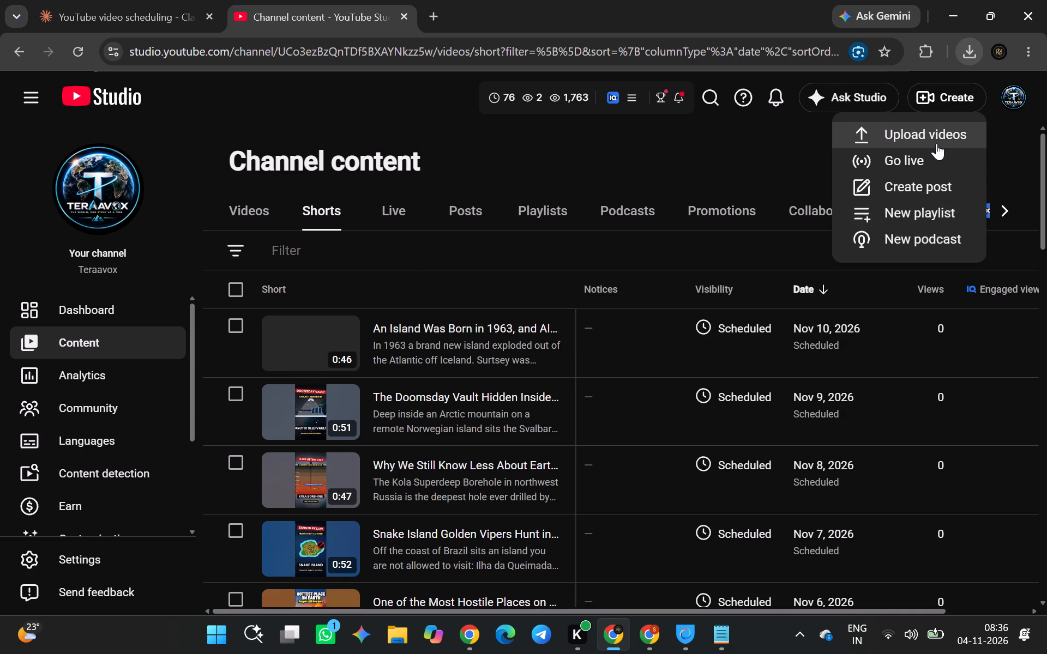
pyautogui.click(936, 142)
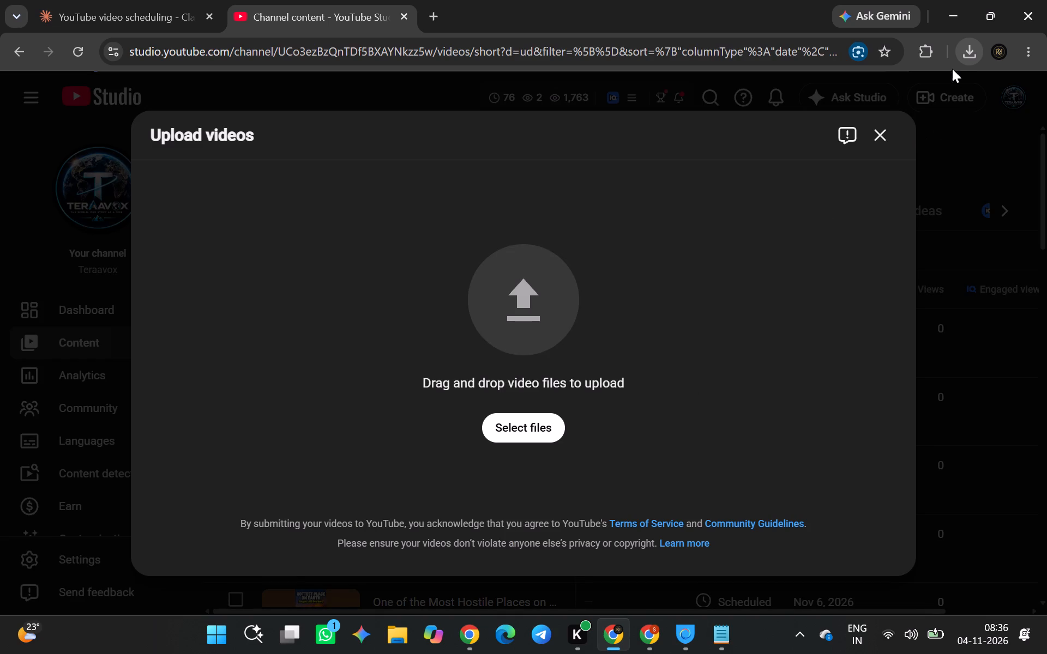
pyautogui.click(958, 57)
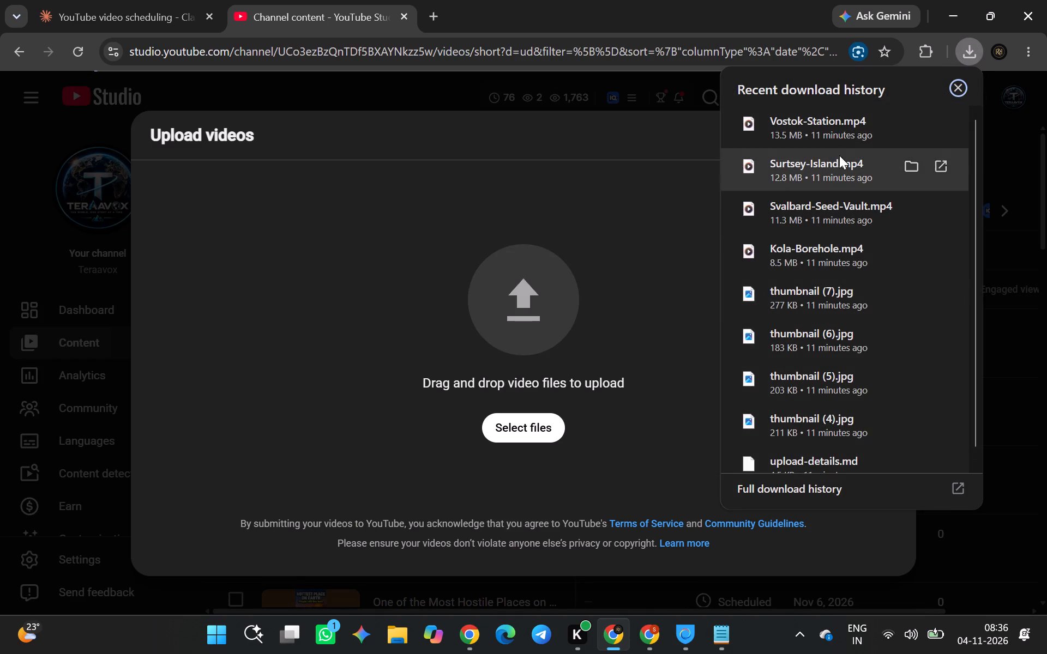
pyautogui.moveTo(827, 136); pyautogui.dragTo(520, 386)
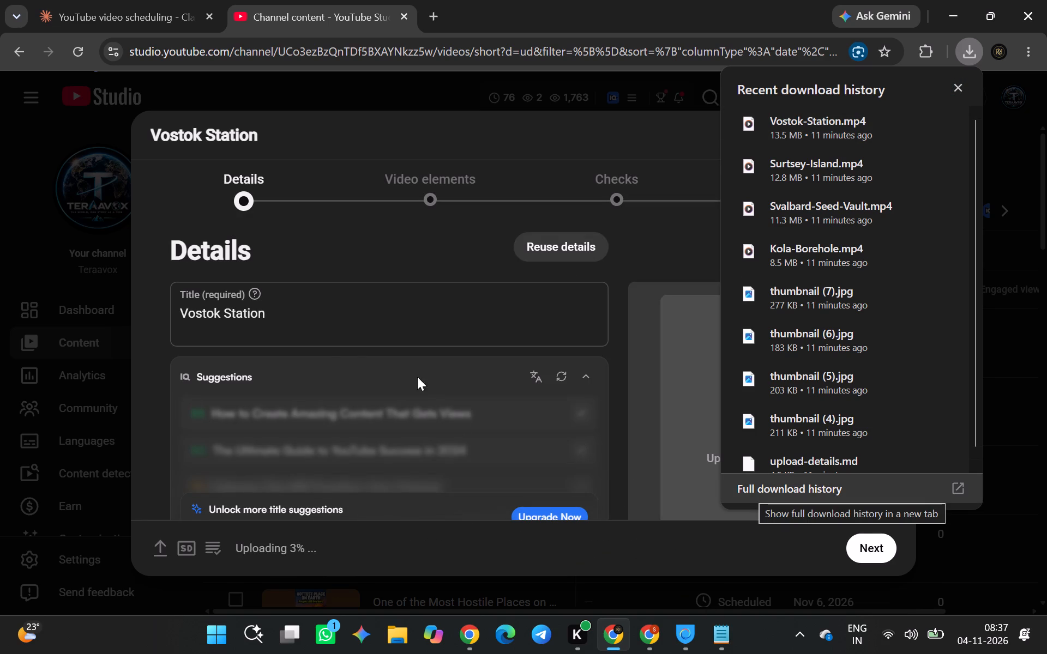
# Replace the title with the Notepad upload details' Vostok title, "The Coldest Place Ever Measured on Earth: -89.2°C ❄️ #geography #facts".
pyautogui.click(317, 318)
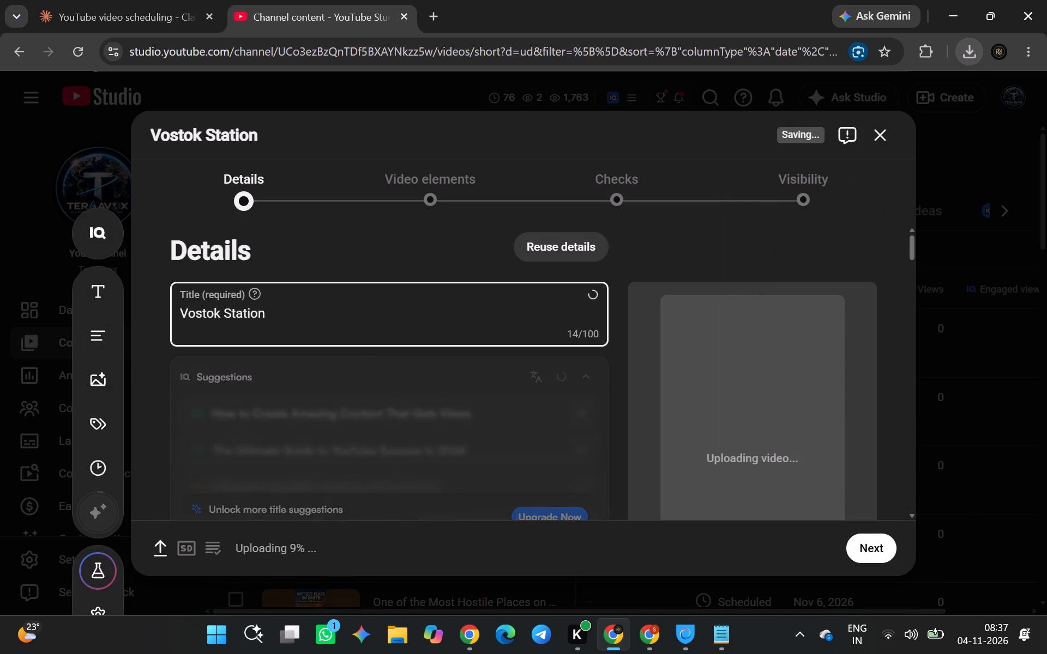
pyautogui.hotkey('ctrl', 'a')
pyautogui.press('BackSpace')
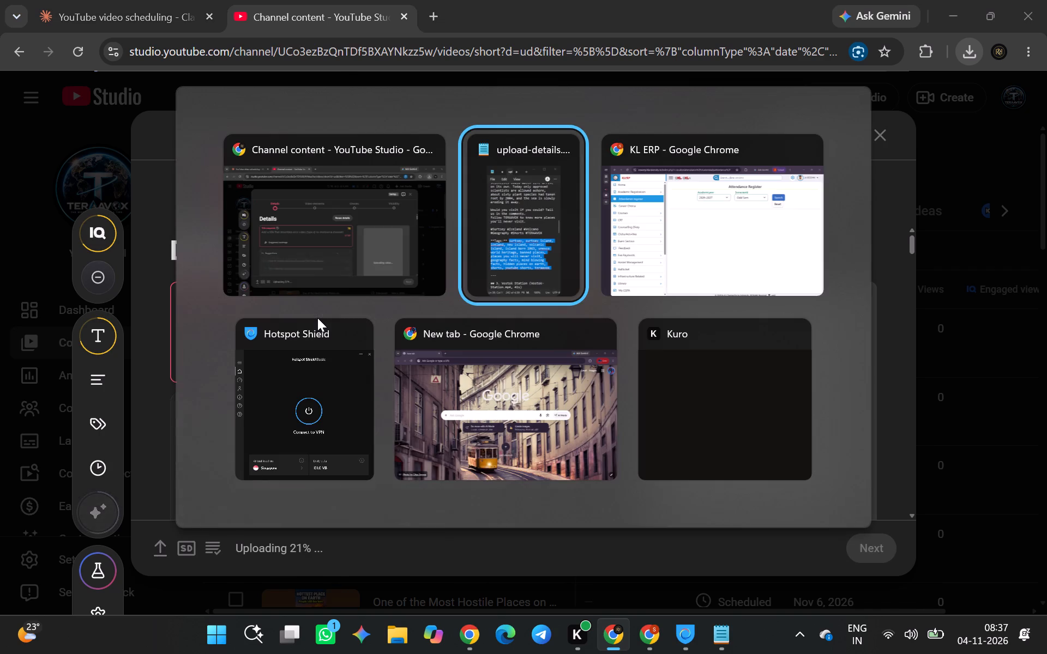
pyautogui.scroll(-1, 201, 340)
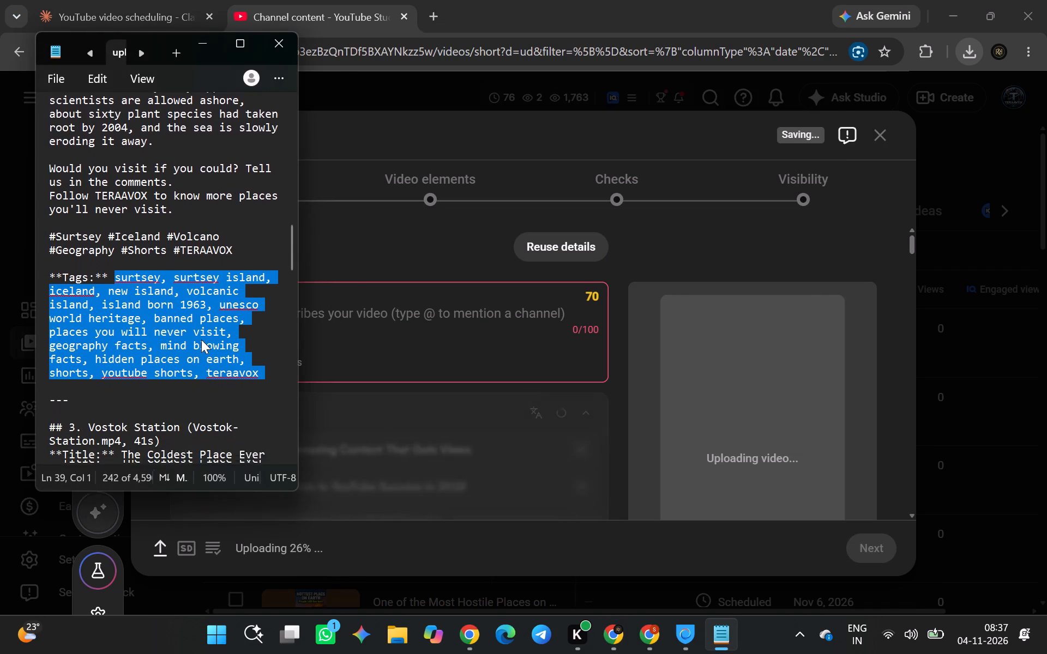
pyautogui.scroll(-1, 201, 340)
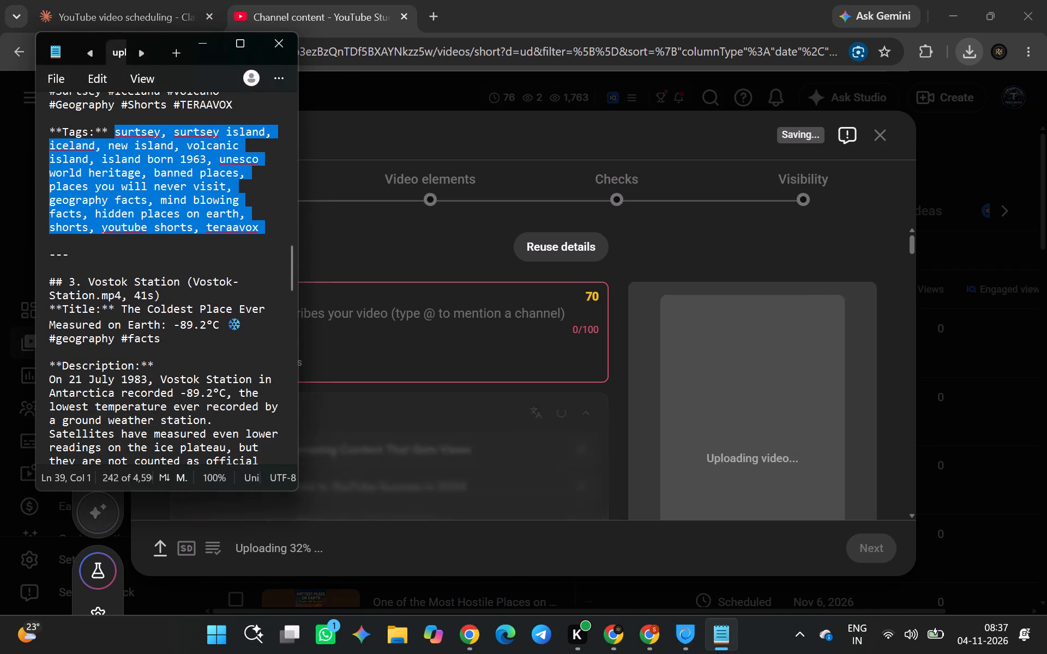
pyautogui.moveTo(120, 307); pyautogui.dragTo(172, 346)
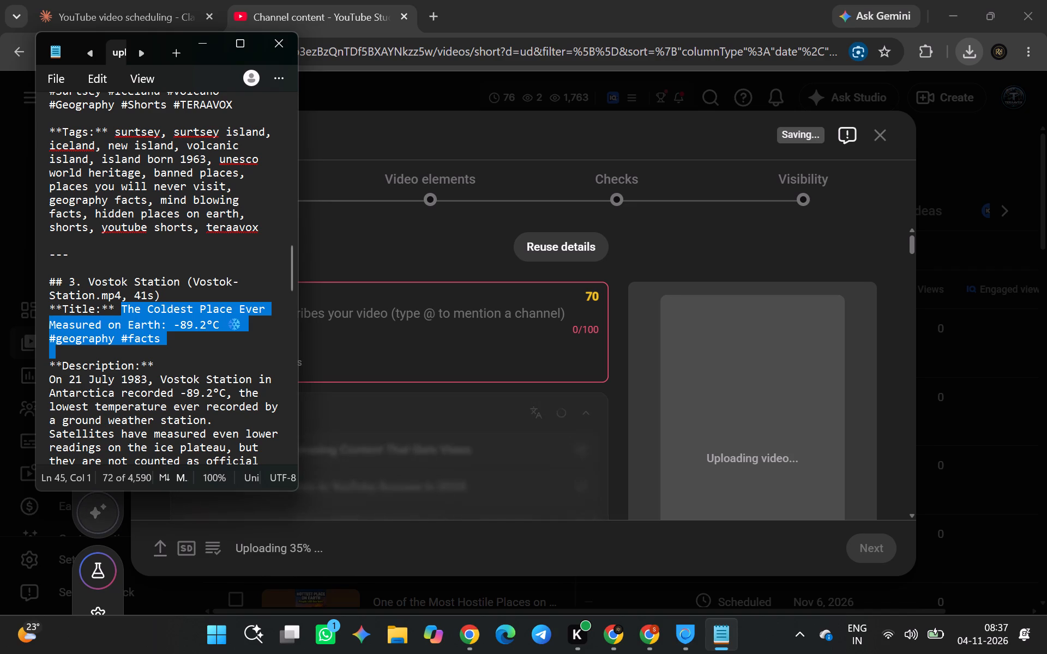
pyautogui.moveTo(172, 346); pyautogui.dragTo(167, 339)
pyautogui.hotkey('ctrl', 'c')
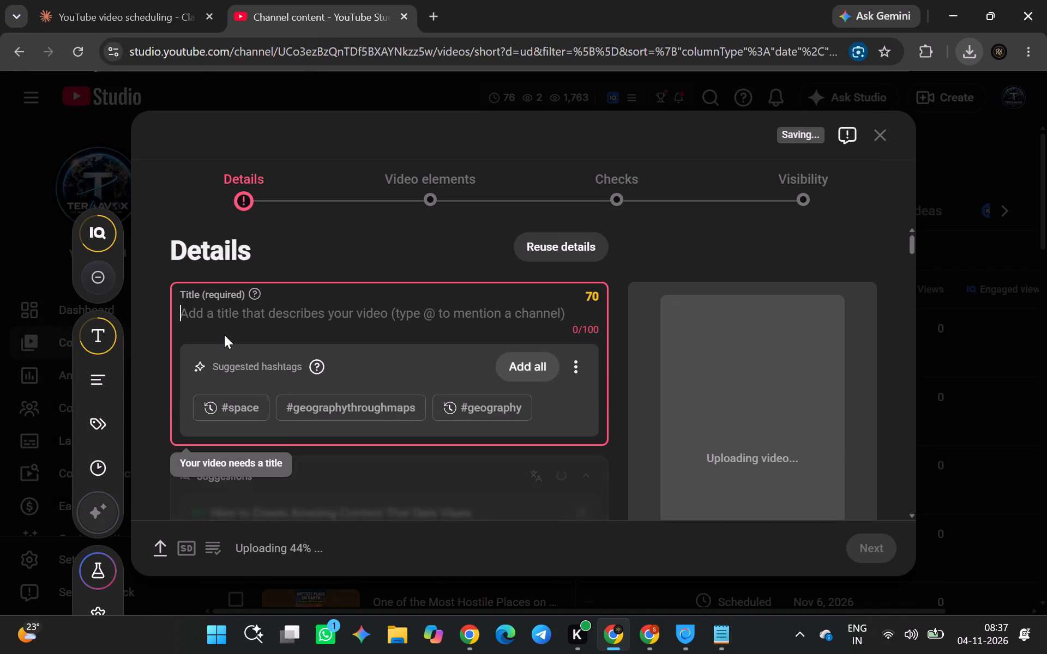
pyautogui.hotkey('ctrl', 'v')
# Add the suggested hashtags #space, #science and #universe to the video title.
pyautogui.click(201, 420)
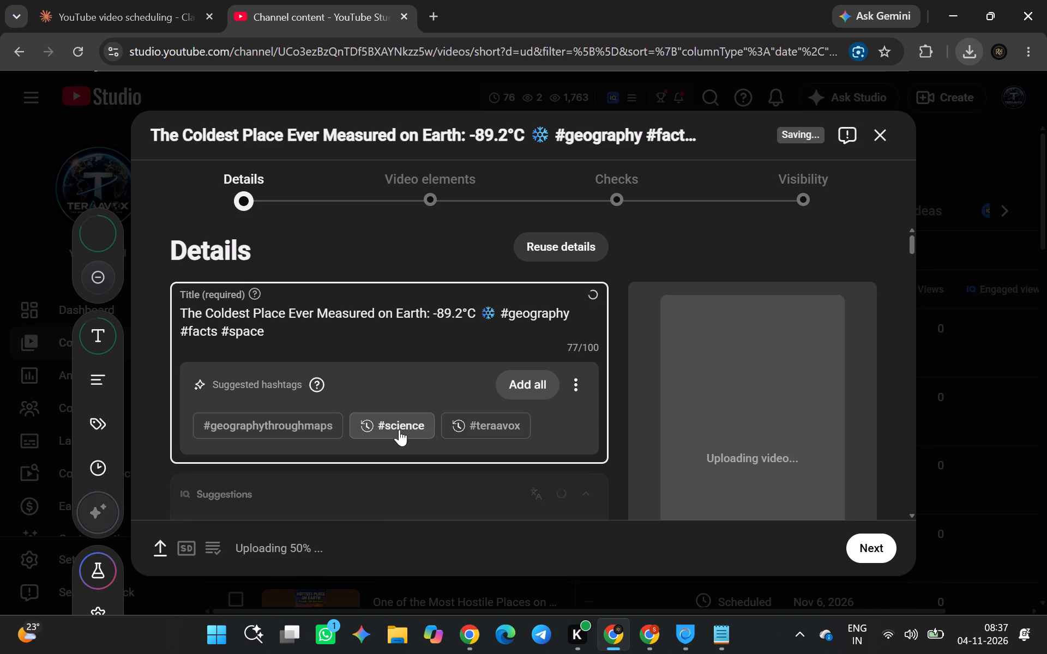
pyautogui.click(399, 429)
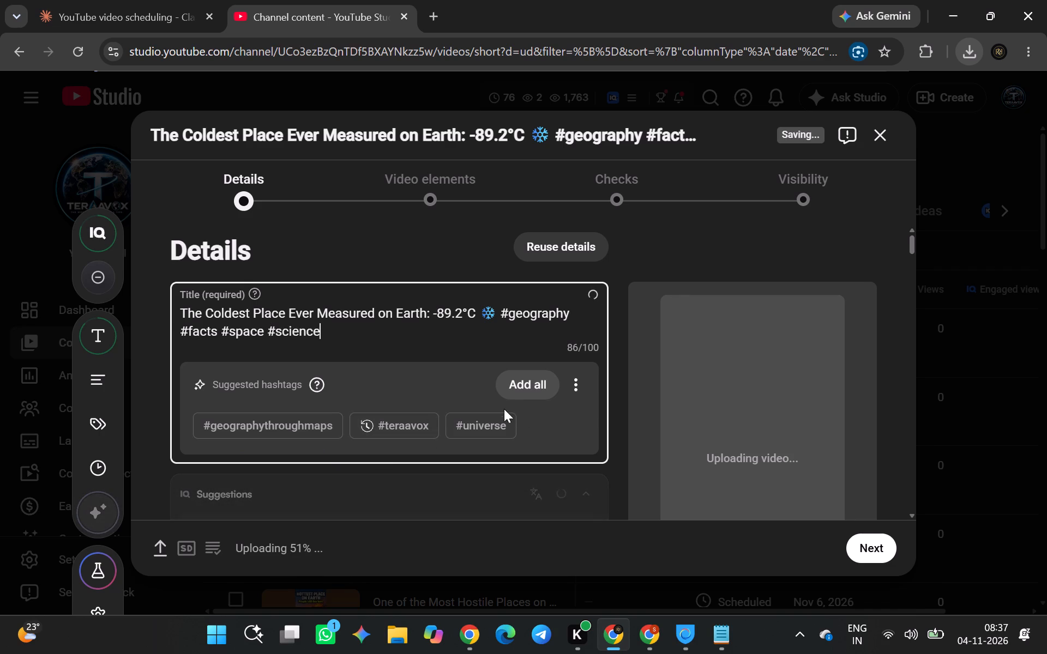
pyautogui.click(484, 429)
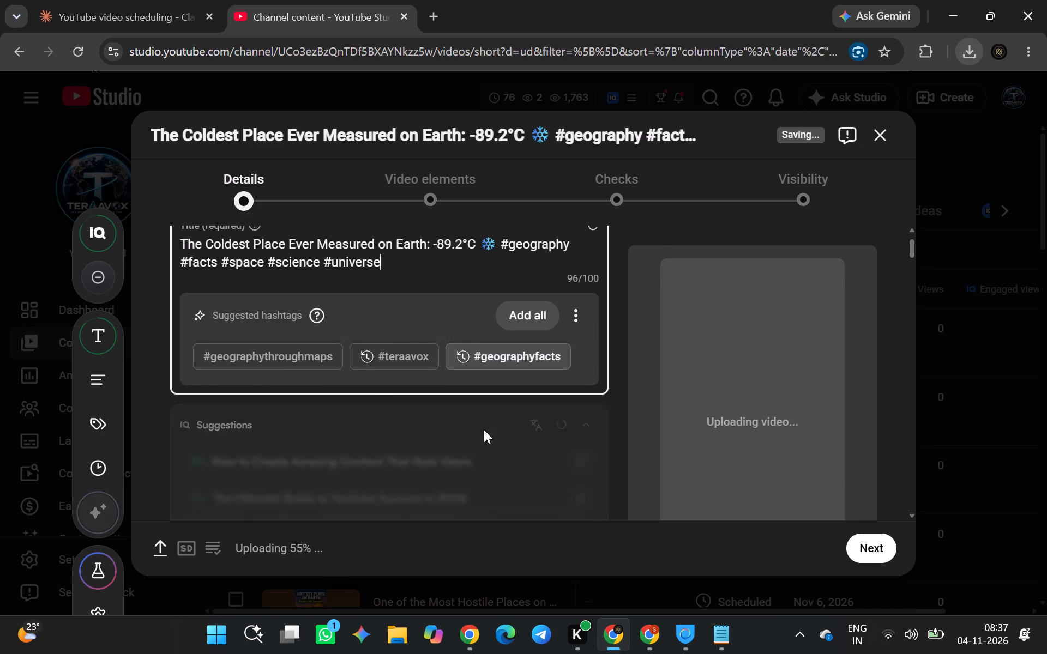
# Copy the Vostok description, from "On 21 July 1983" through "#TERAAVOX", from the Notepad upload details into the video's description.
pyautogui.scroll(-1, 484, 429)
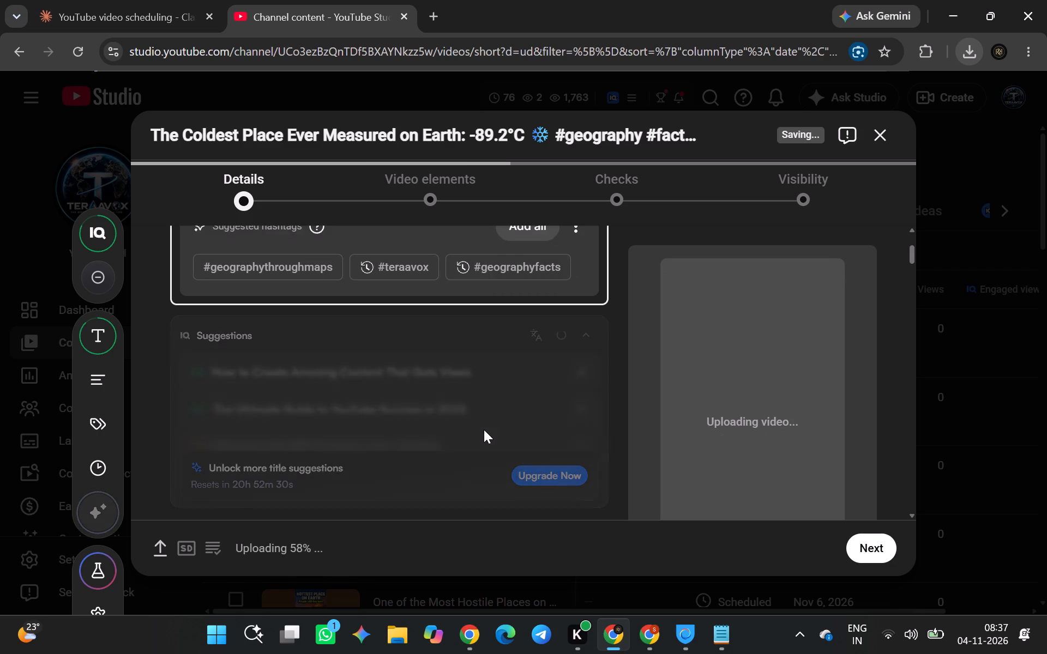
pyautogui.scroll(-2, 484, 429)
pyautogui.click(484, 429)
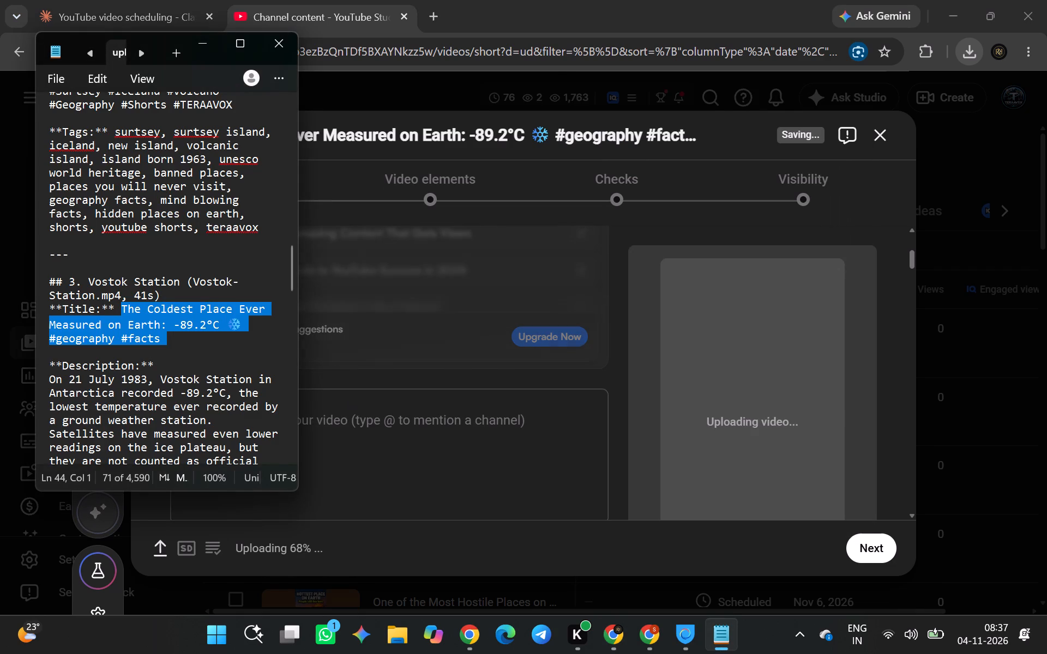
pyautogui.scroll(-2, 197, 401)
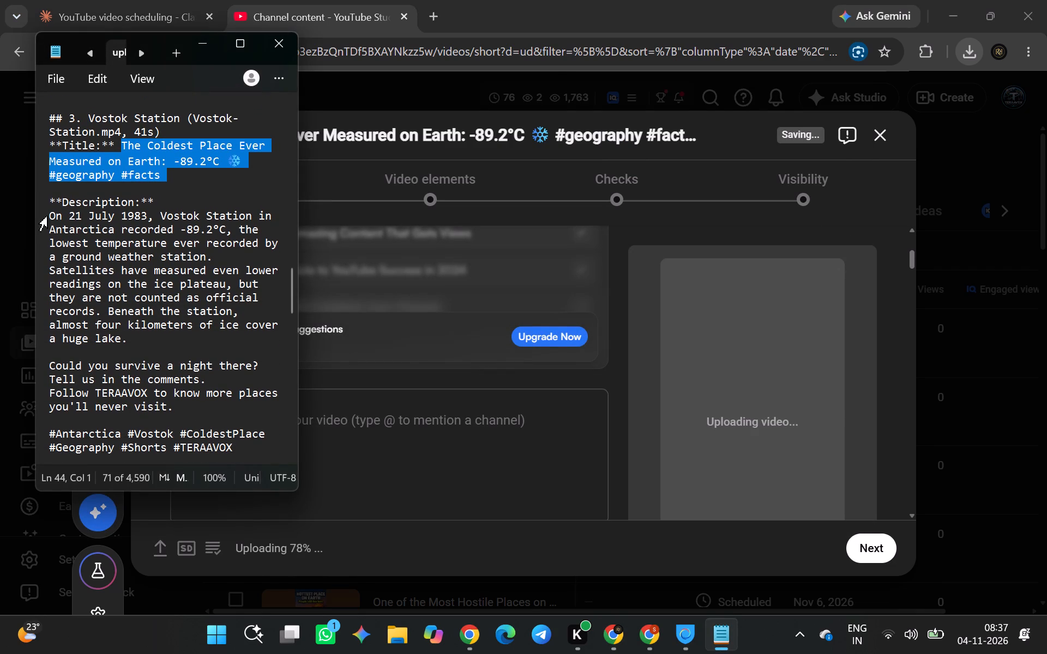
pyautogui.moveTo(50, 219); pyautogui.dragTo(266, 443)
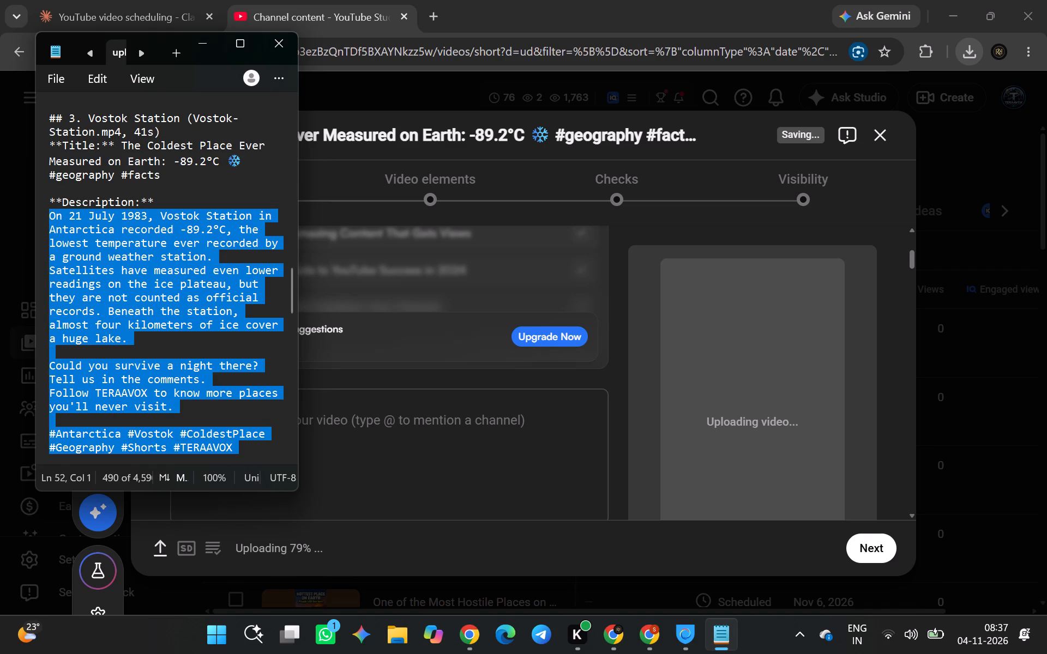
pyautogui.moveTo(266, 443); pyautogui.dragTo(262, 447)
pyautogui.hotkey('ctrl', 'c')
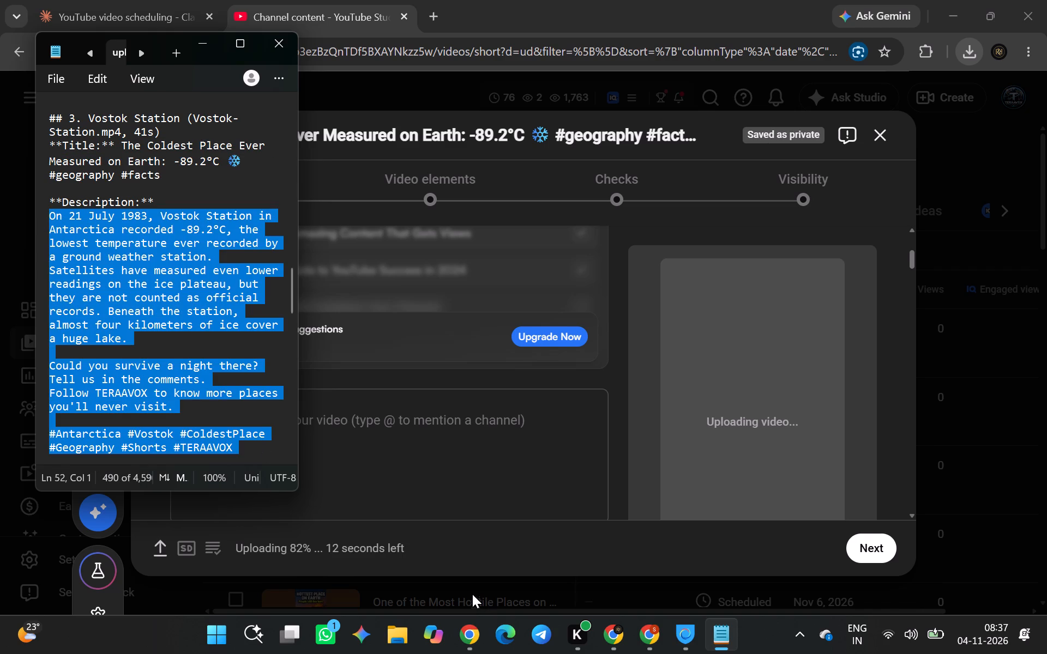
pyautogui.click(414, 476)
pyautogui.hotkey('ctrl', 'v')
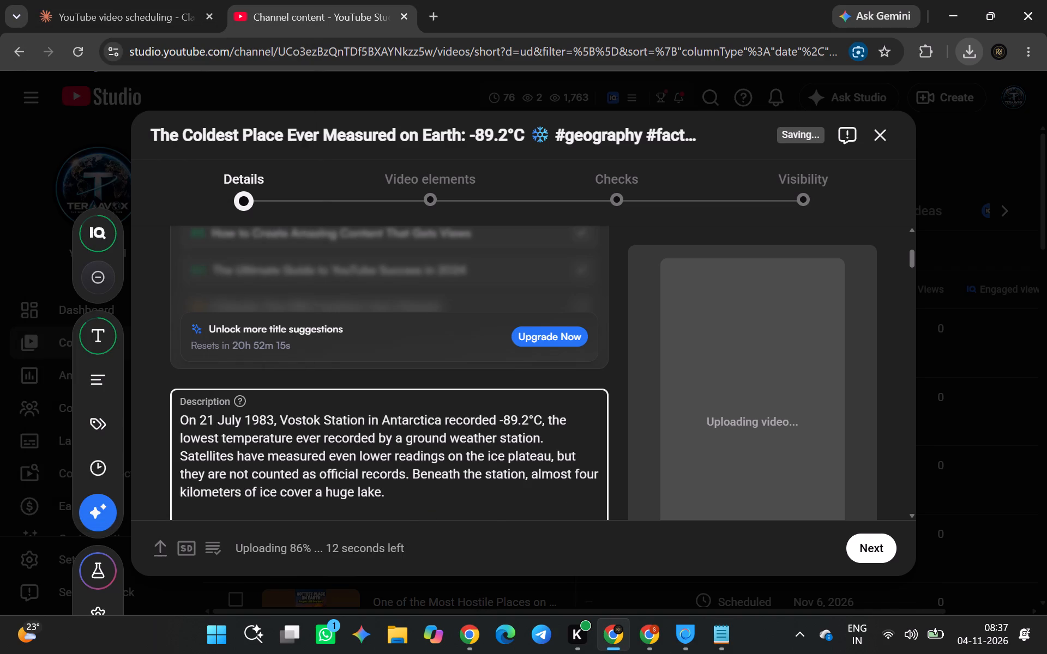
# Declare that the video doesn't include paid promotion and answer Yes to the AI use question.
pyautogui.scroll(-5, 414, 476)
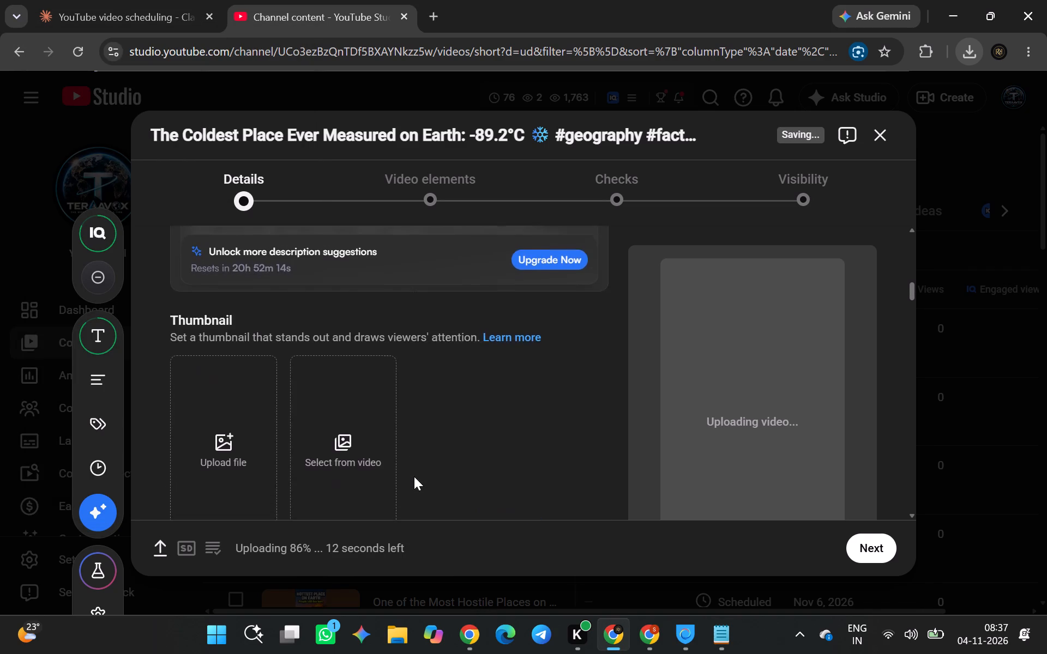
pyautogui.scroll(-3, 414, 476)
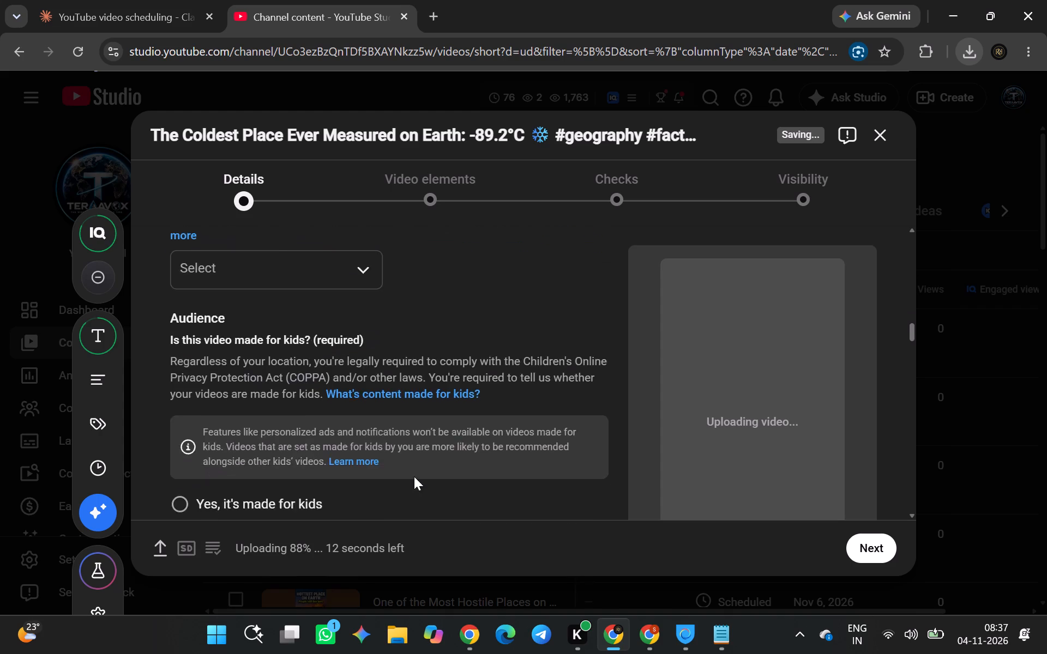
pyautogui.scroll(-1, 414, 476)
pyautogui.scroll(1, 414, 476)
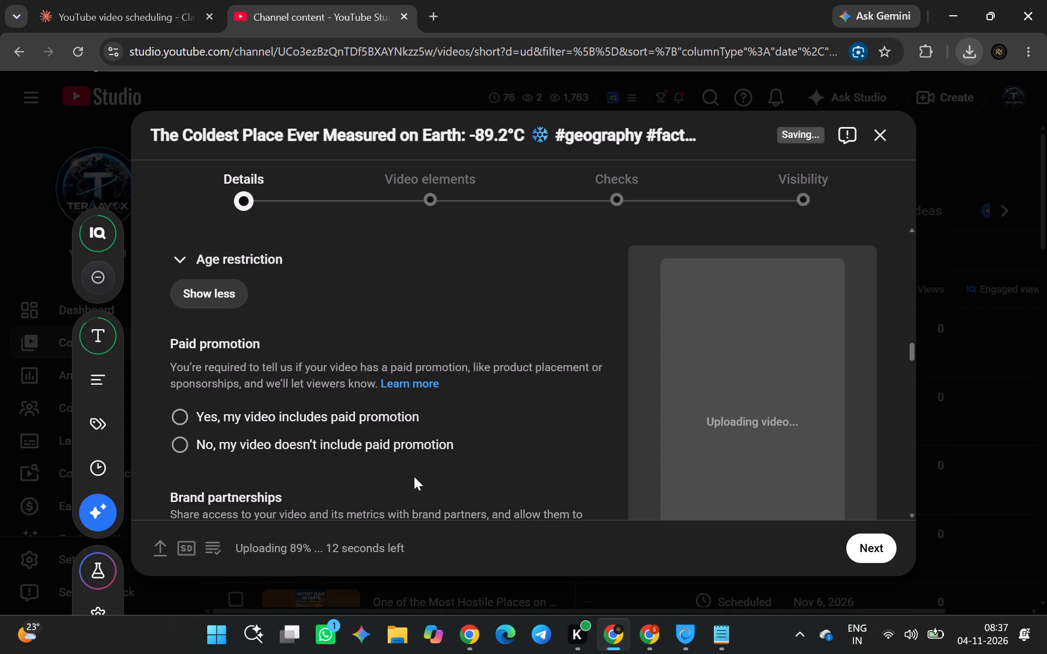
pyautogui.click(335, 442)
pyautogui.scroll(-1, 335, 442)
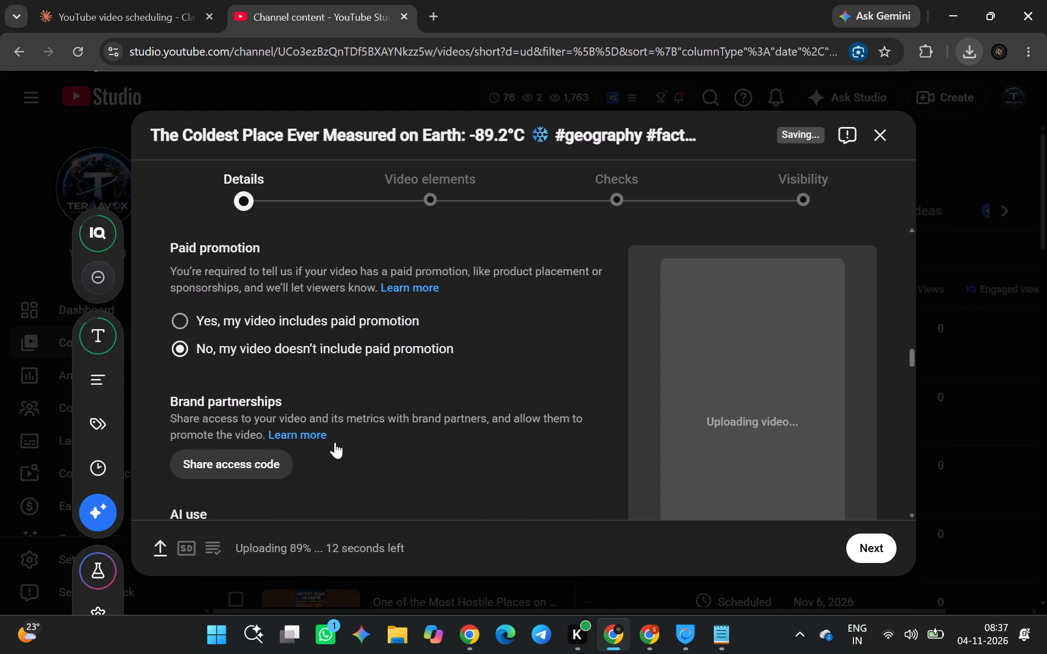
pyautogui.scroll(-3, 335, 442)
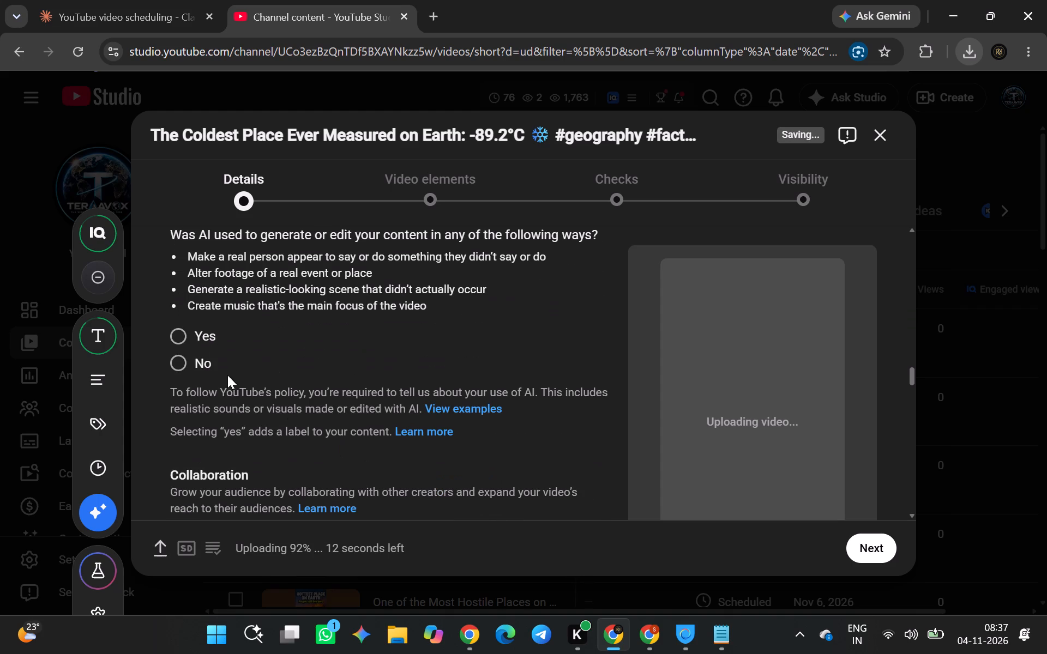
pyautogui.click(174, 330)
# Copy the Vostok tags, from "vostok station" through "teraavox", from the Notepad upload details into the video's tags.
pyautogui.scroll(-1, 307, 376)
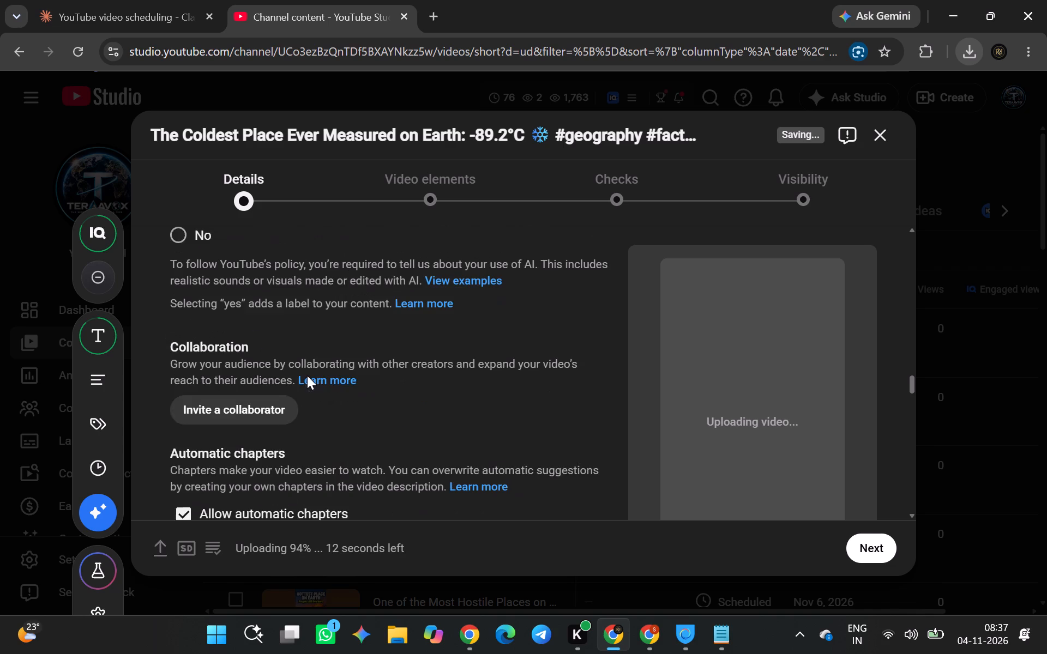
pyautogui.scroll(-5, 307, 376)
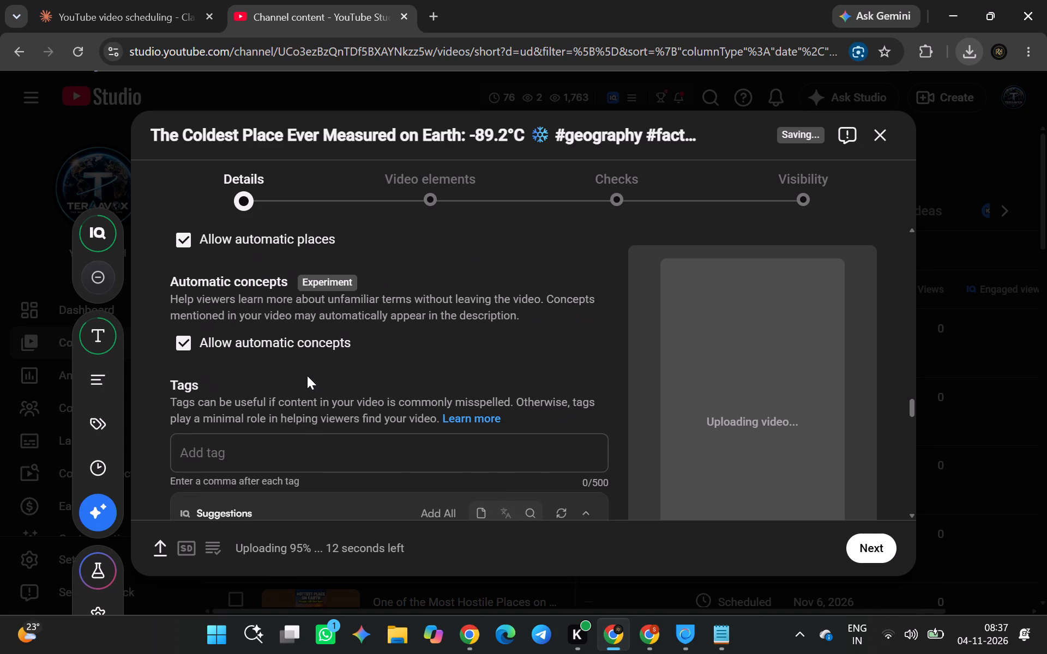
pyautogui.scroll(-1, 307, 376)
pyautogui.click(304, 444)
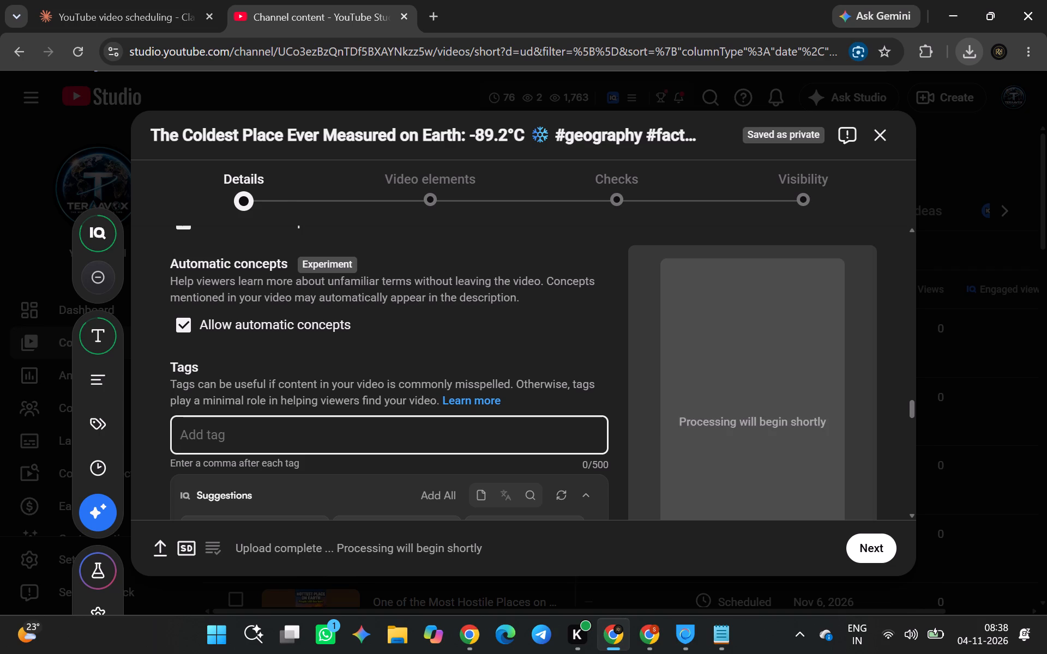
pyautogui.scroll(-1, 141, 396)
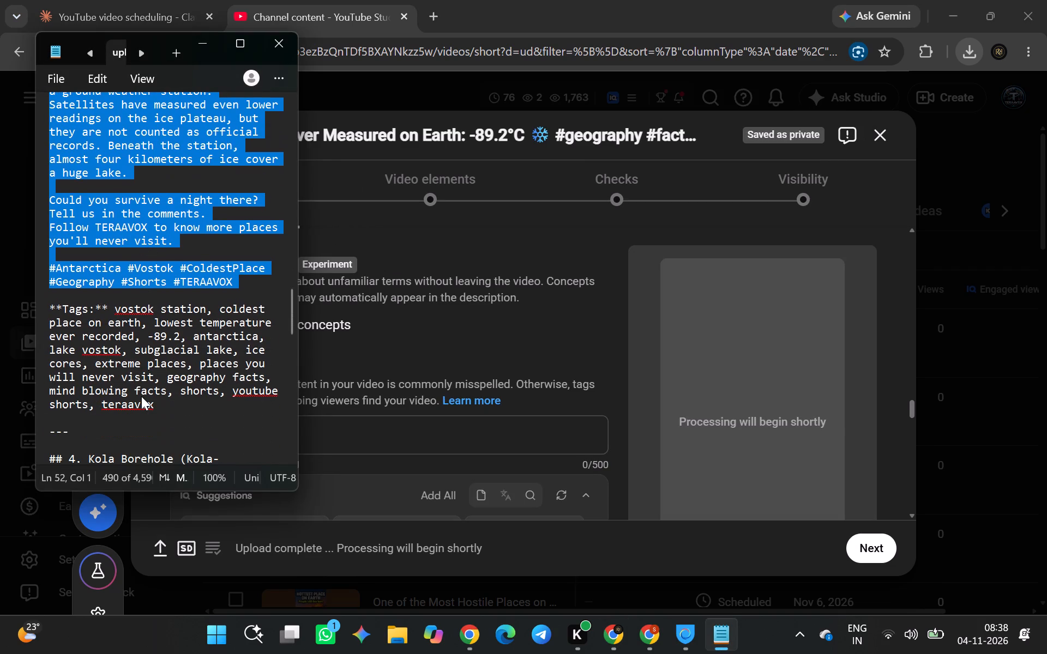
pyautogui.scroll(-1, 141, 396)
pyautogui.moveTo(116, 307); pyautogui.dragTo(155, 366)
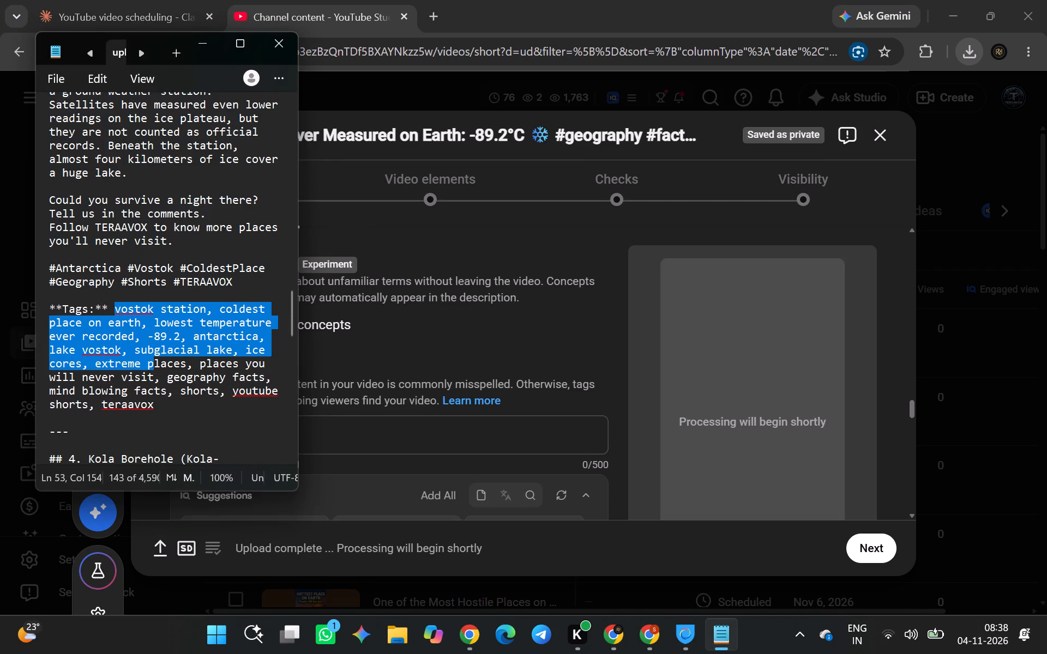
pyautogui.moveTo(155, 366); pyautogui.dragTo(169, 408)
pyautogui.hotkey('ctrl', 'c')
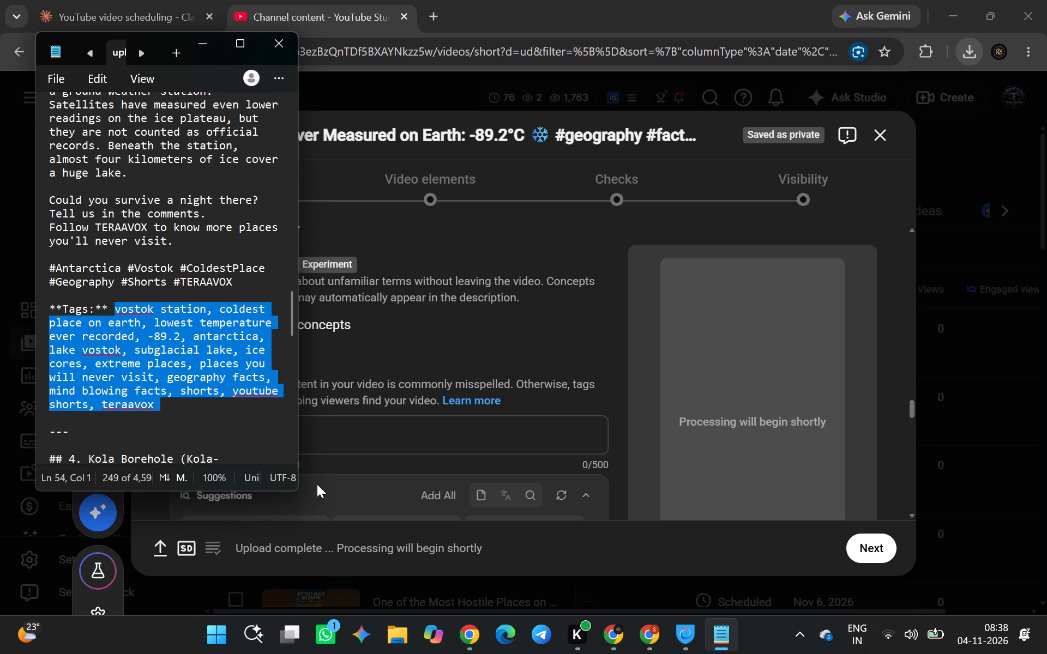
pyautogui.click(331, 443)
pyautogui.hotkey('ctrl', 'v')
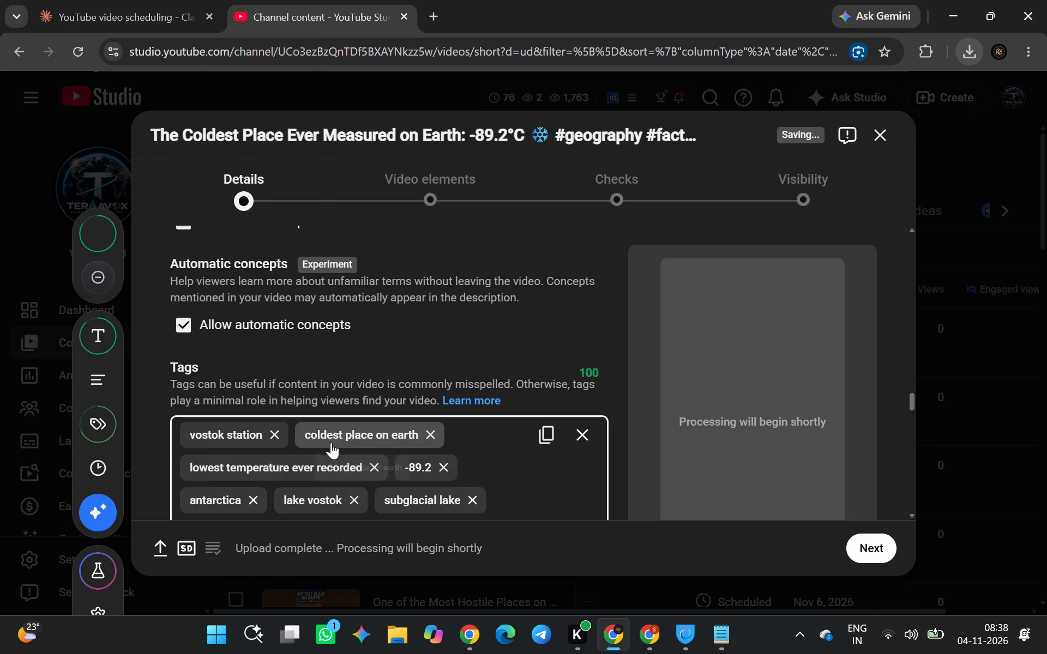
# Add the suggested tags "solar system" and "astronomy" to the video.
pyautogui.scroll(-4, 331, 443)
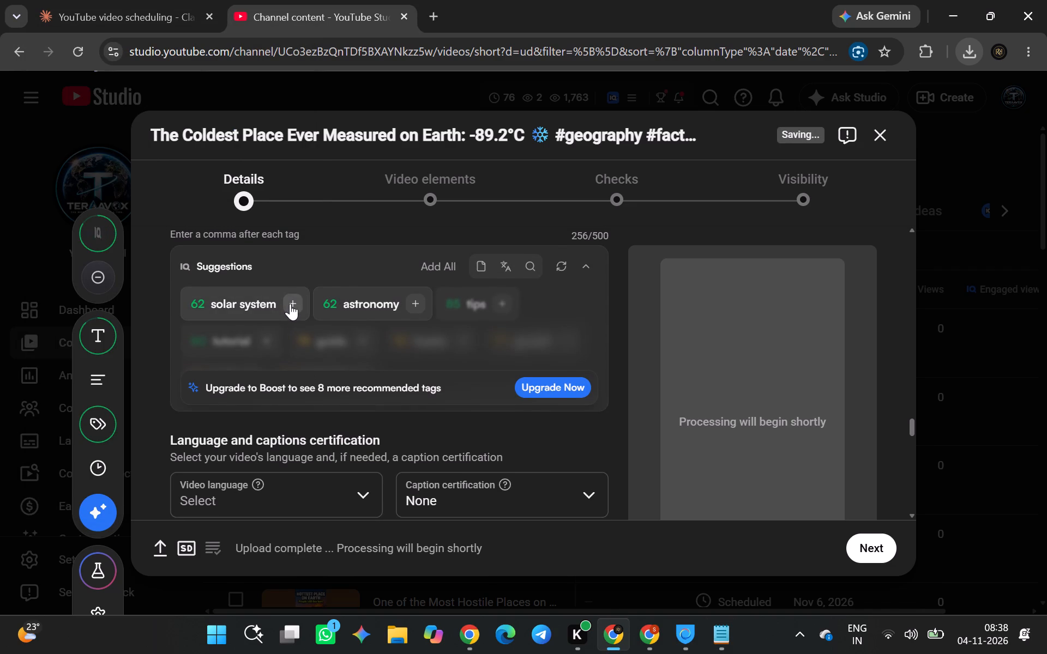
pyautogui.click(290, 304)
pyautogui.click(281, 304)
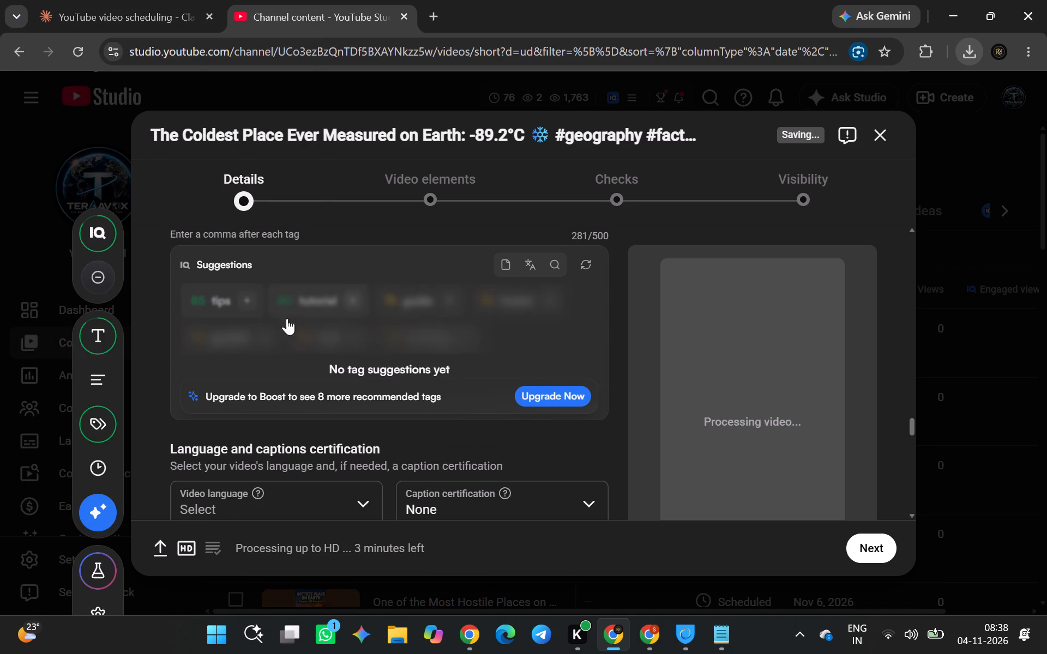
pyautogui.scroll(-5, 469, 450)
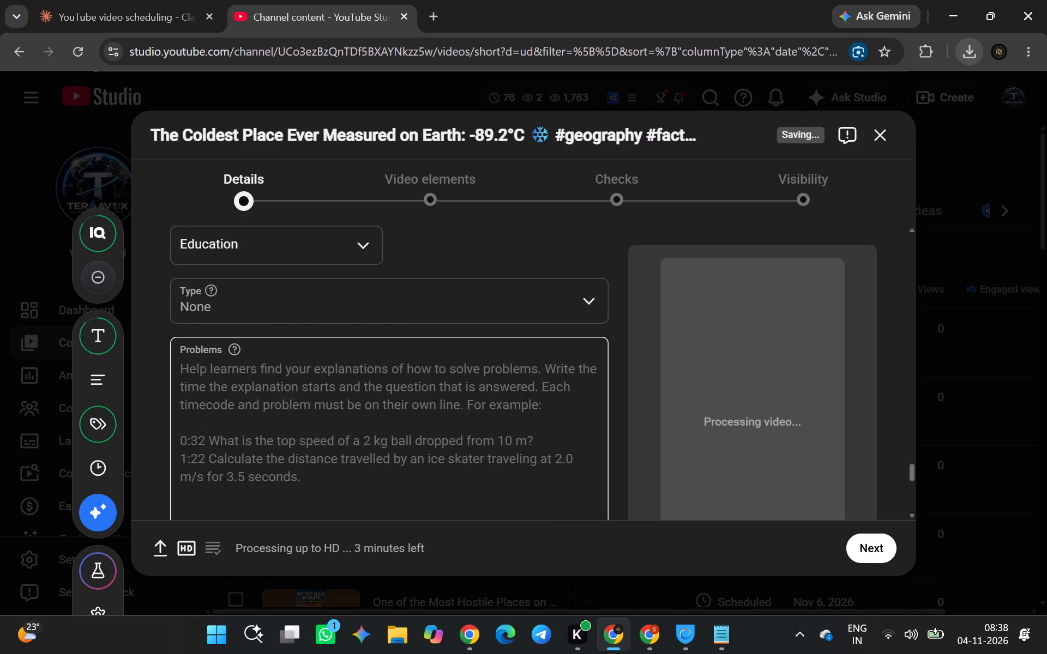
# Declare the Vostok video as not made for kids and advance through the upload stages to Visibility.
pyautogui.scroll(-3, 469, 450)
pyautogui.click(864, 555)
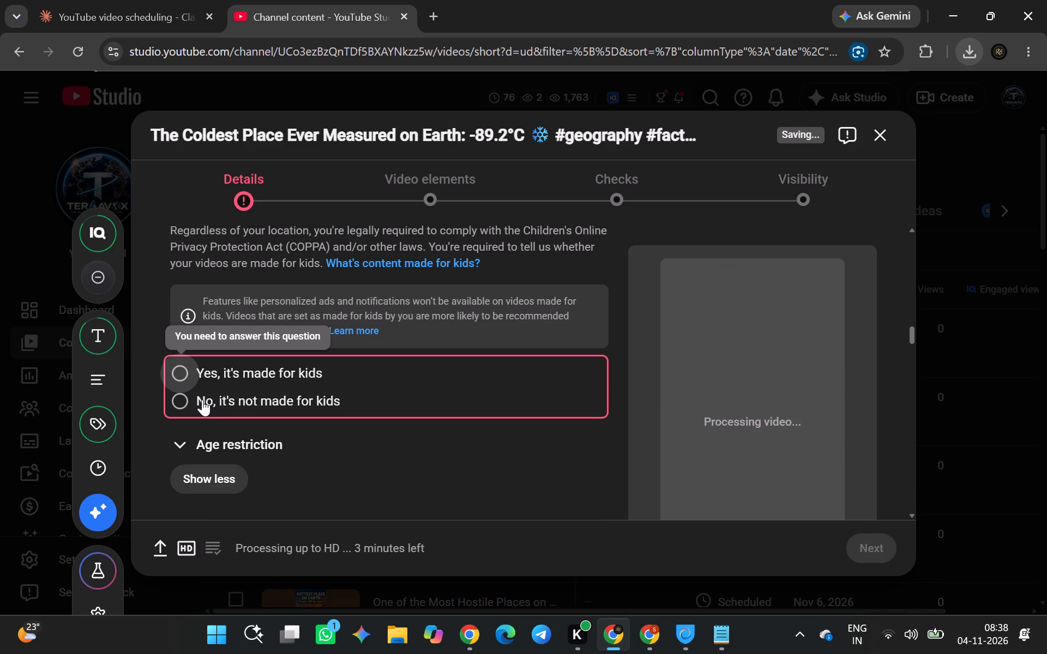
pyautogui.click(202, 399)
pyautogui.click(876, 536)
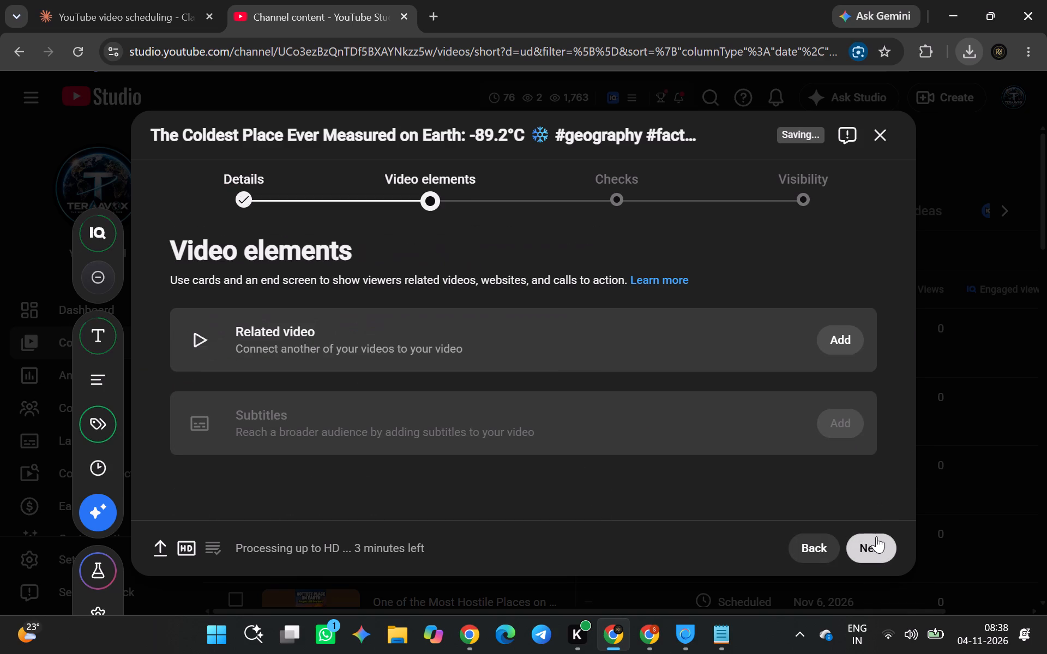
pyautogui.click(877, 559)
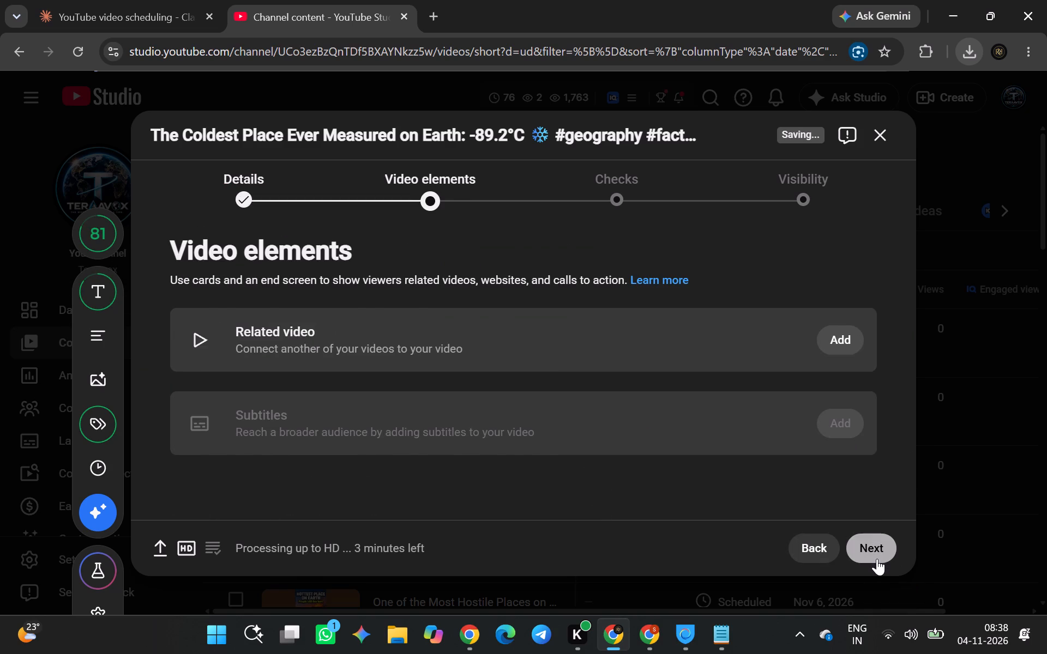
pyautogui.click(877, 559)
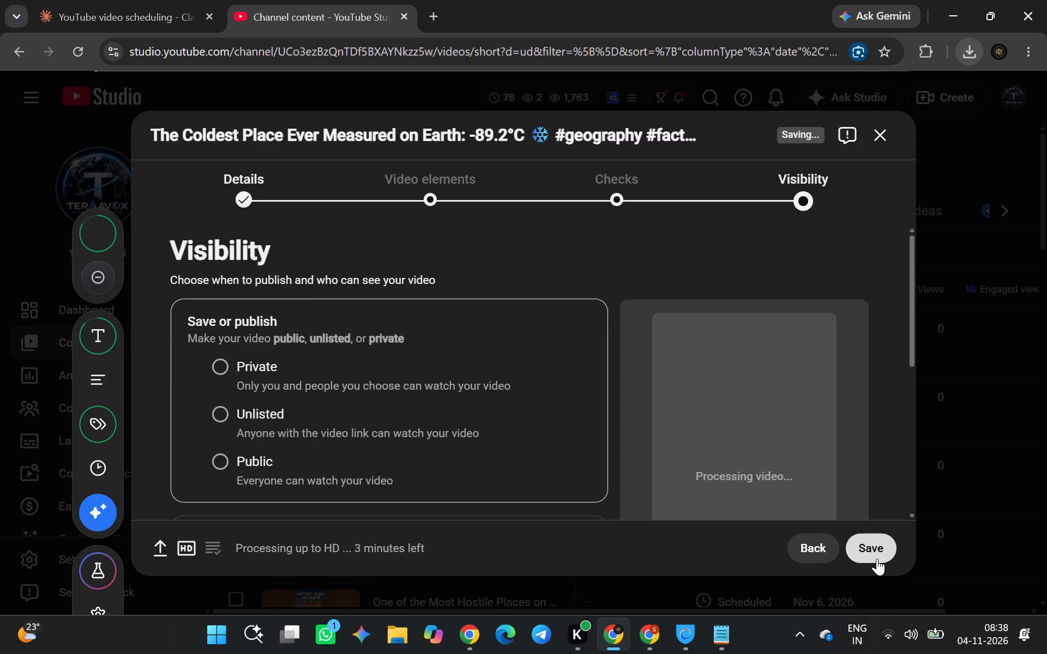
# Schedule the Vostok video to go public on Nov 11, 2026 at 12:00 PM and close the confirmation.
pyautogui.scroll(-1, 432, 479)
pyautogui.click(545, 453)
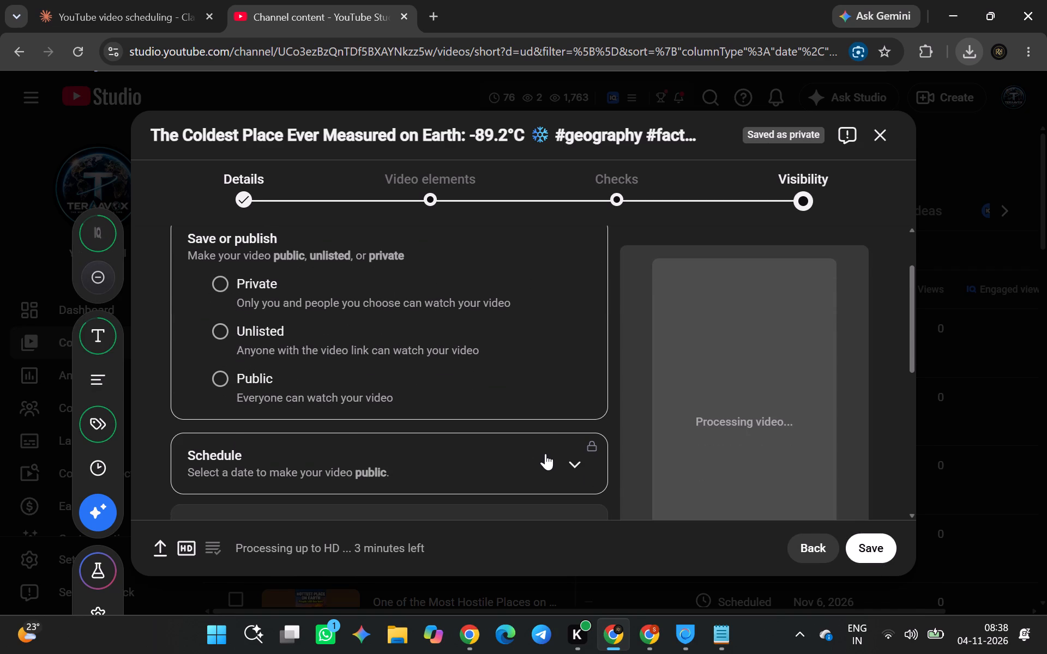
pyautogui.click(297, 395)
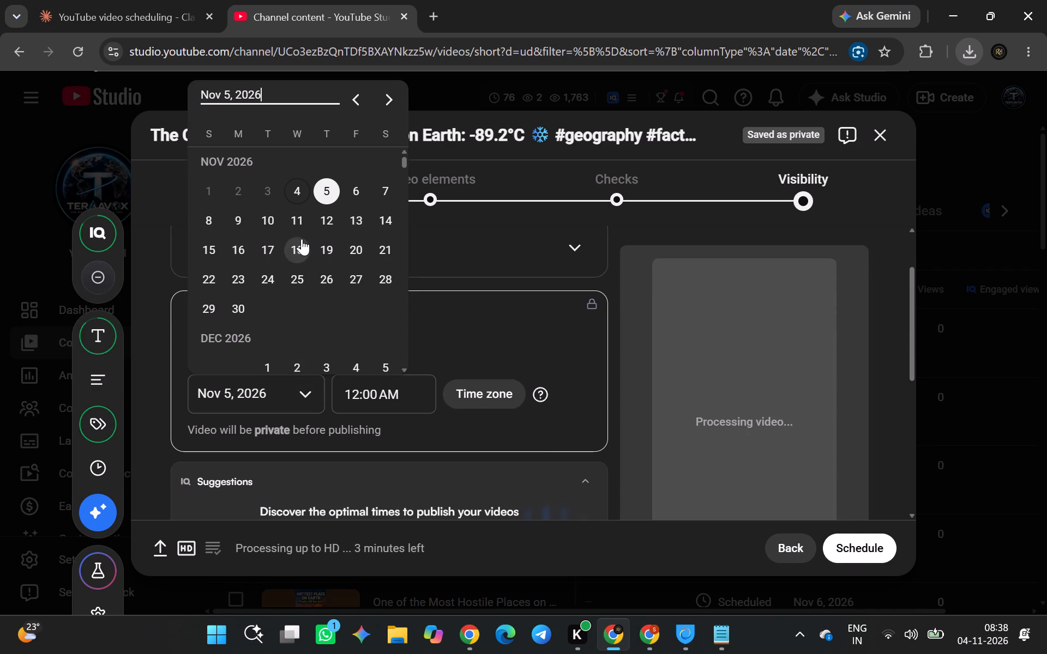
pyautogui.click(292, 223)
pyautogui.click(396, 396)
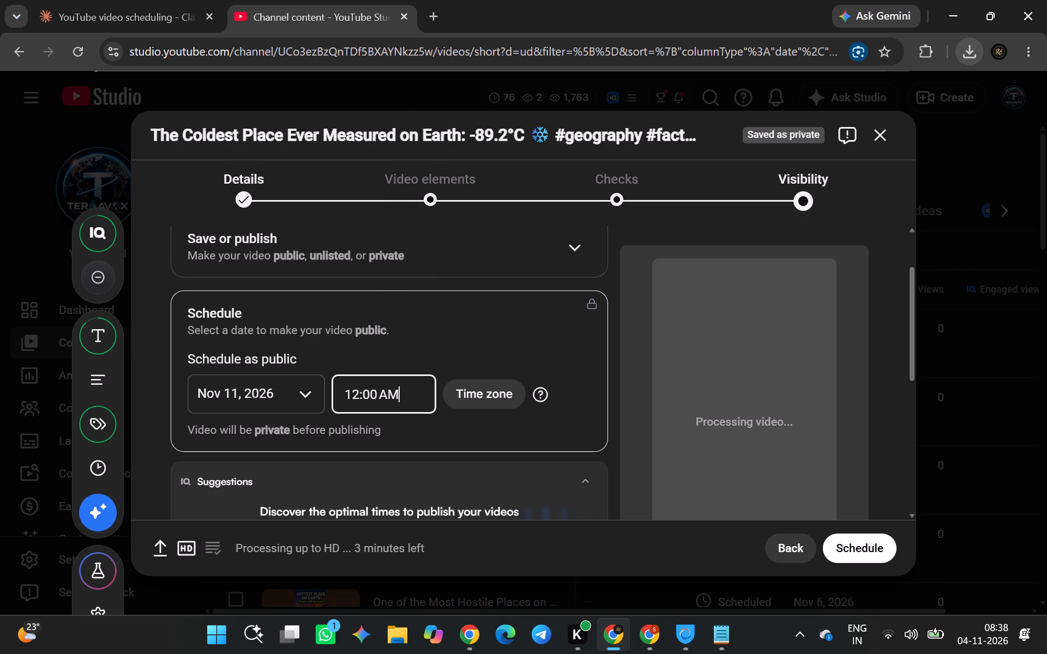
pyautogui.scroll(-3, 406, 249)
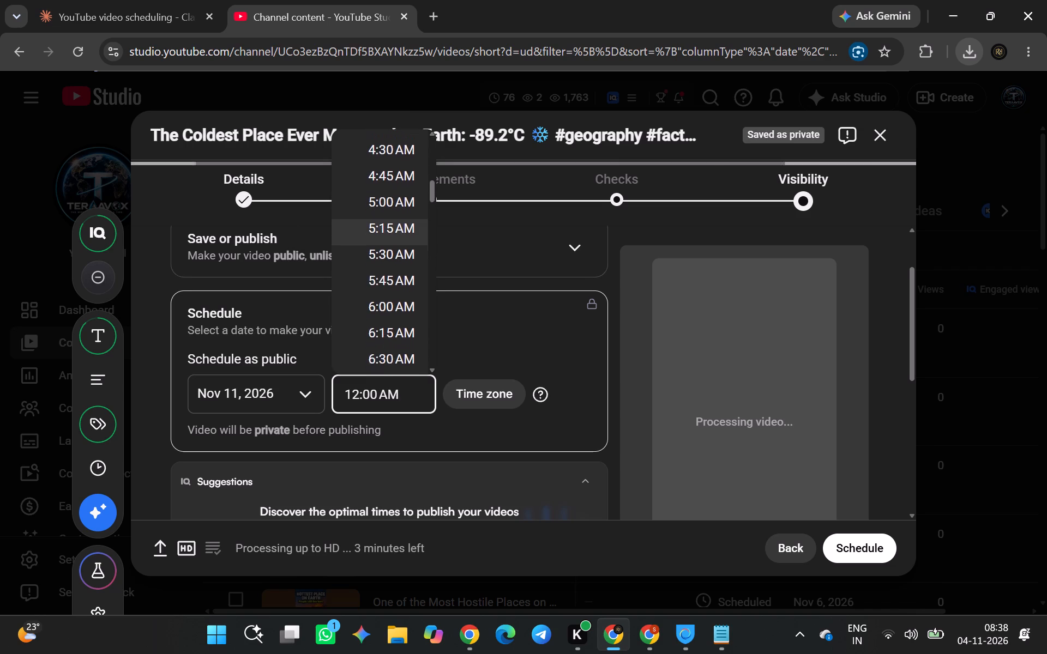
pyautogui.scroll(-5, 406, 249)
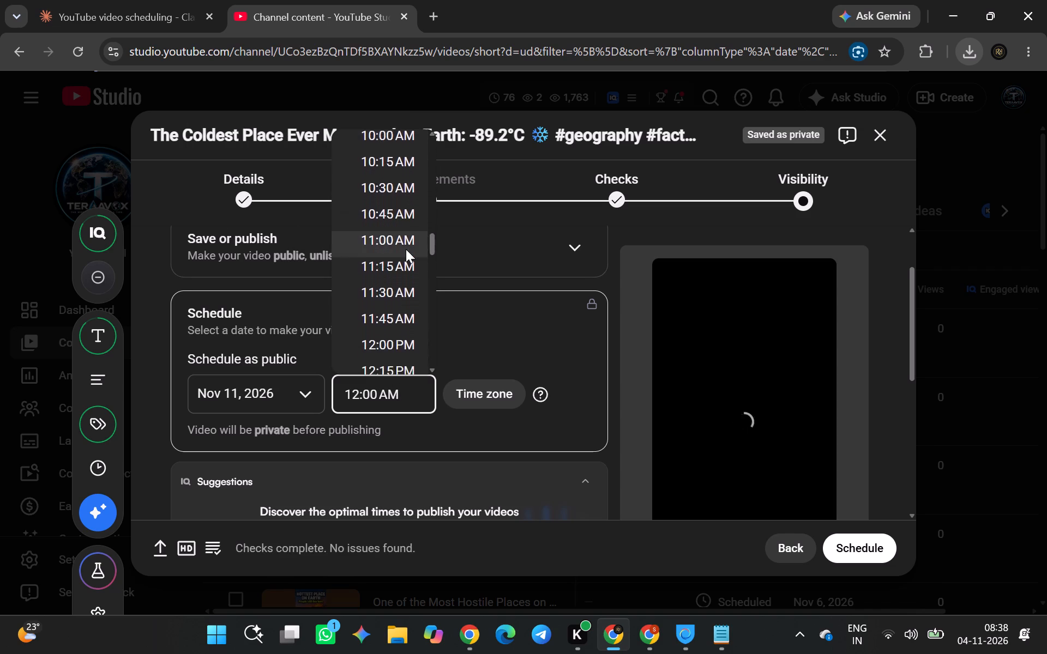
pyautogui.scroll(-1, 406, 249)
pyautogui.scroll(1, 406, 249)
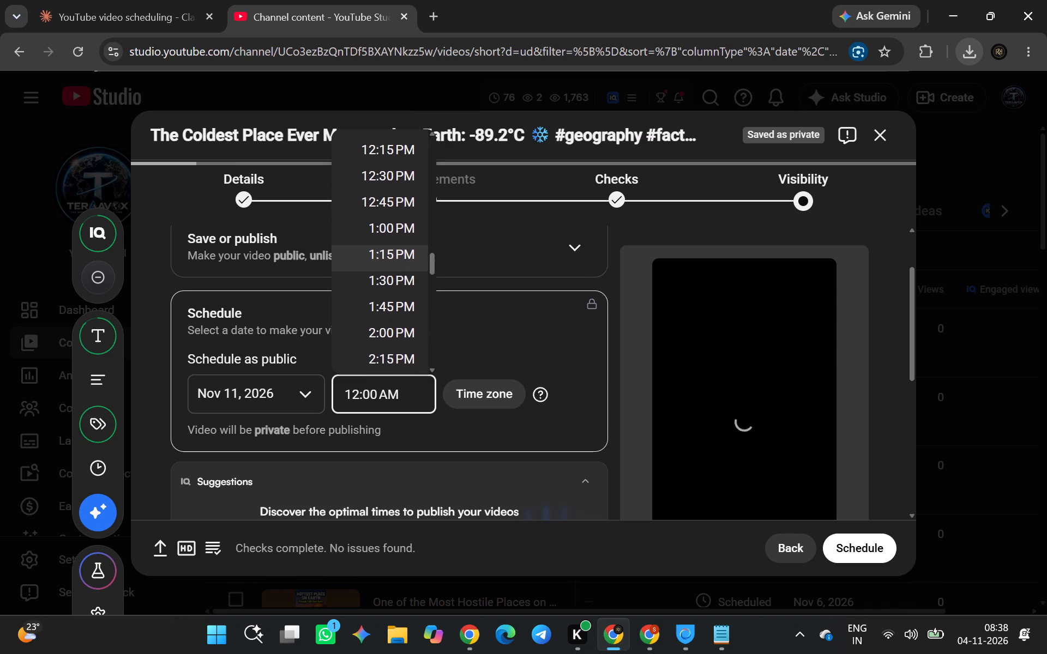
pyautogui.scroll(2, 406, 249)
pyautogui.click(381, 210)
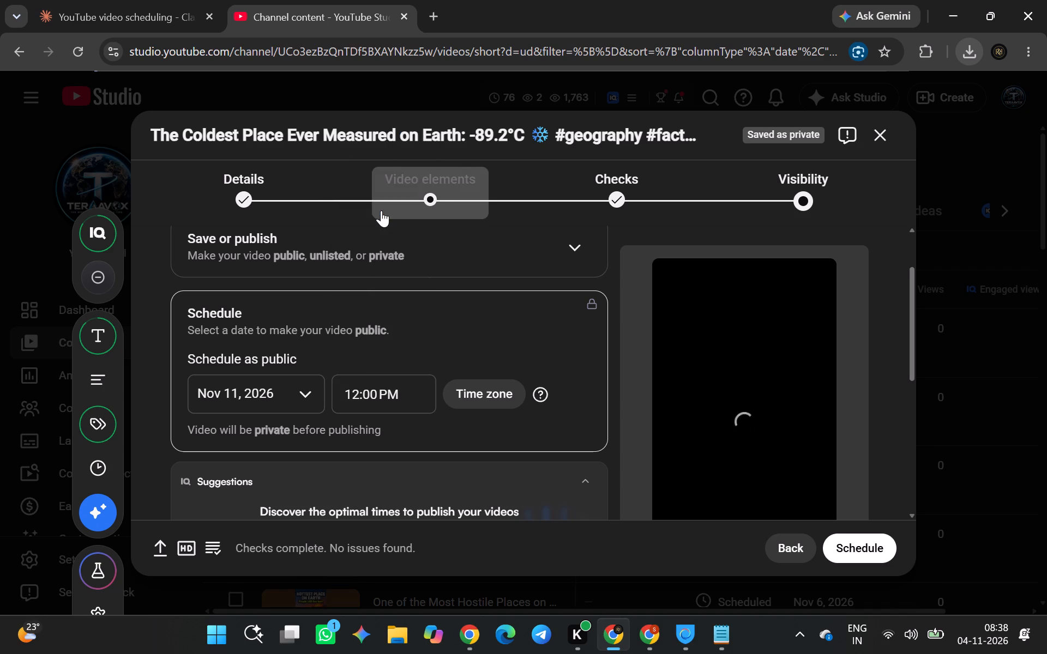
pyautogui.scroll(-7, 545, 423)
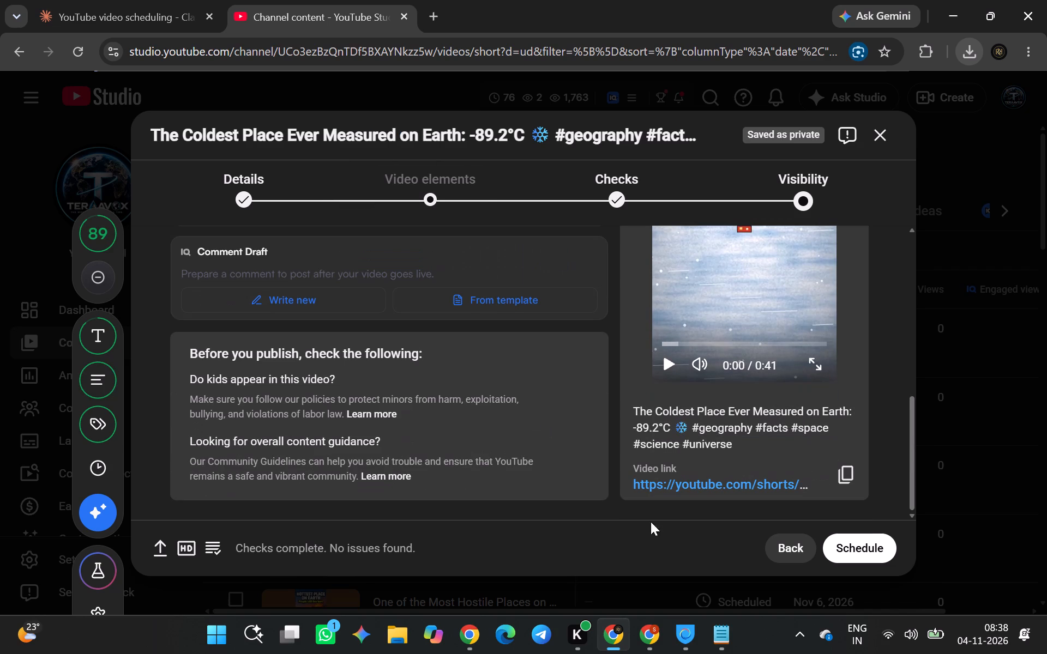
pyautogui.click(849, 550)
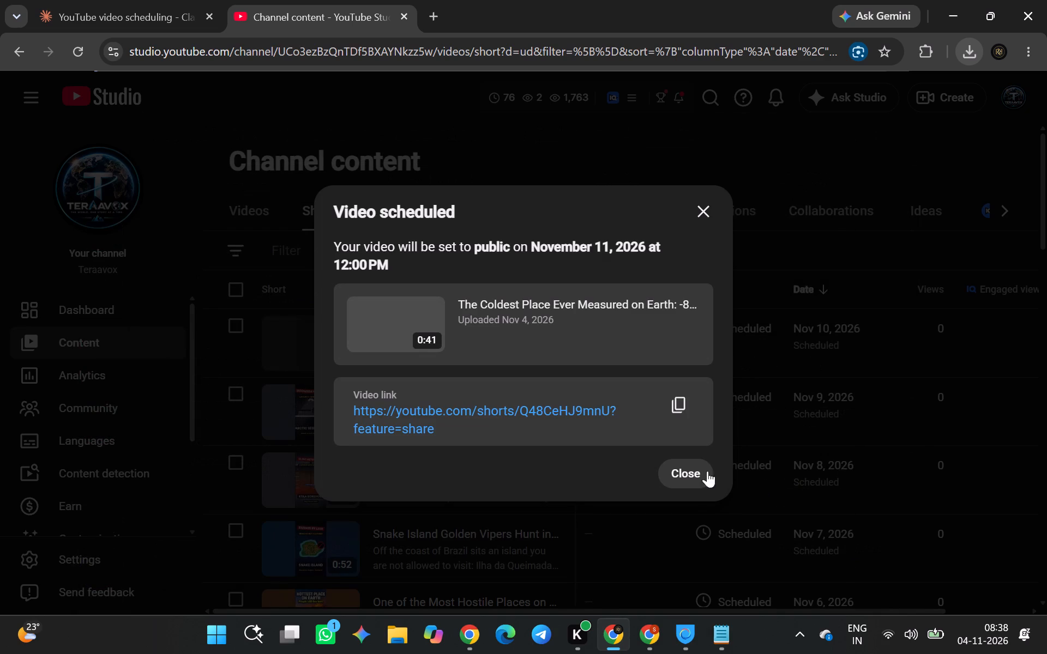
pyautogui.click(695, 464)
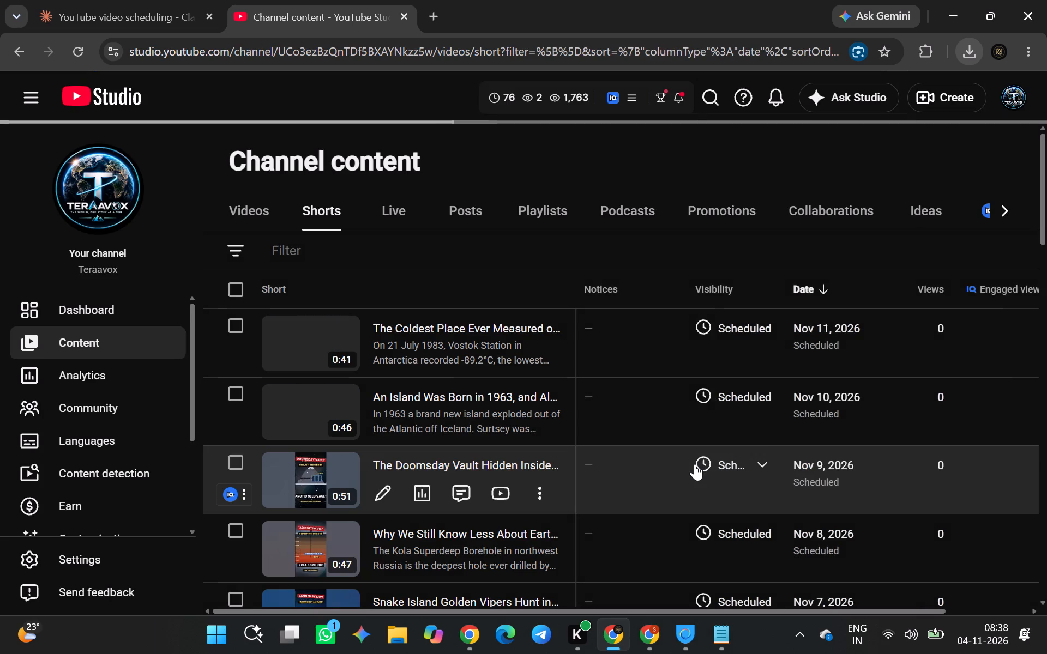
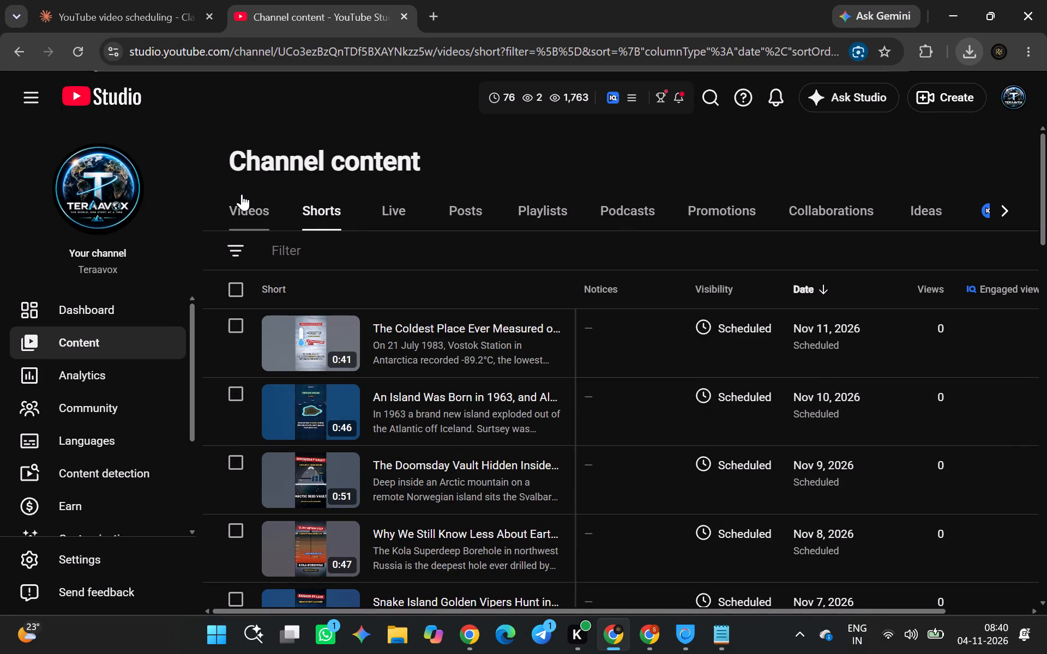
# View the channel's Videos list, then open the vidIQ extension overview and refresh the remaining credits.
pyautogui.click(242, 194)
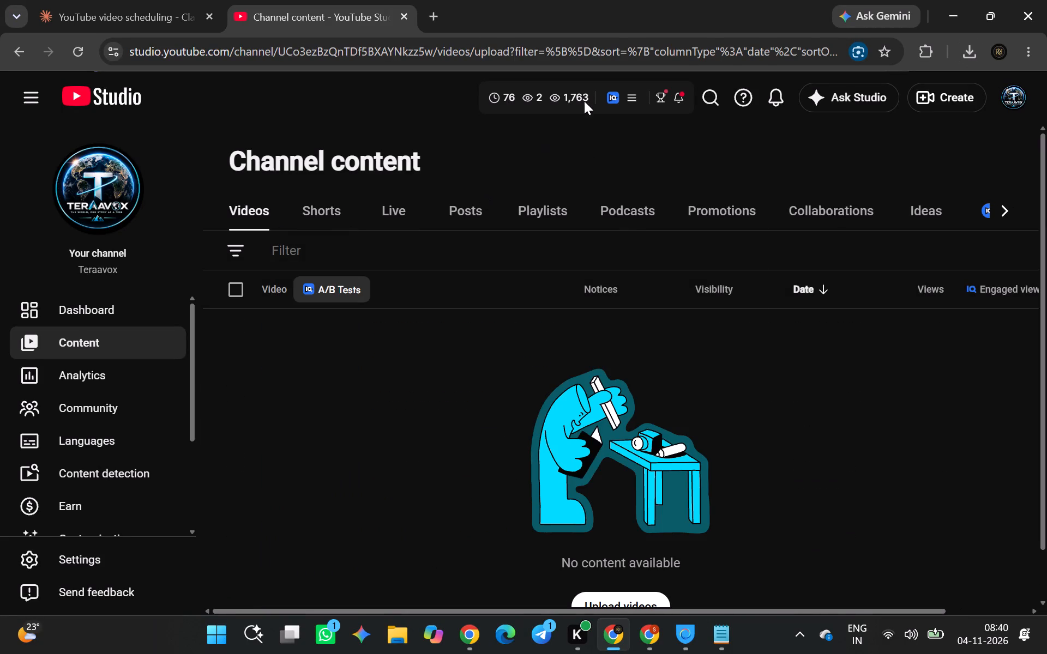
pyautogui.click(607, 93)
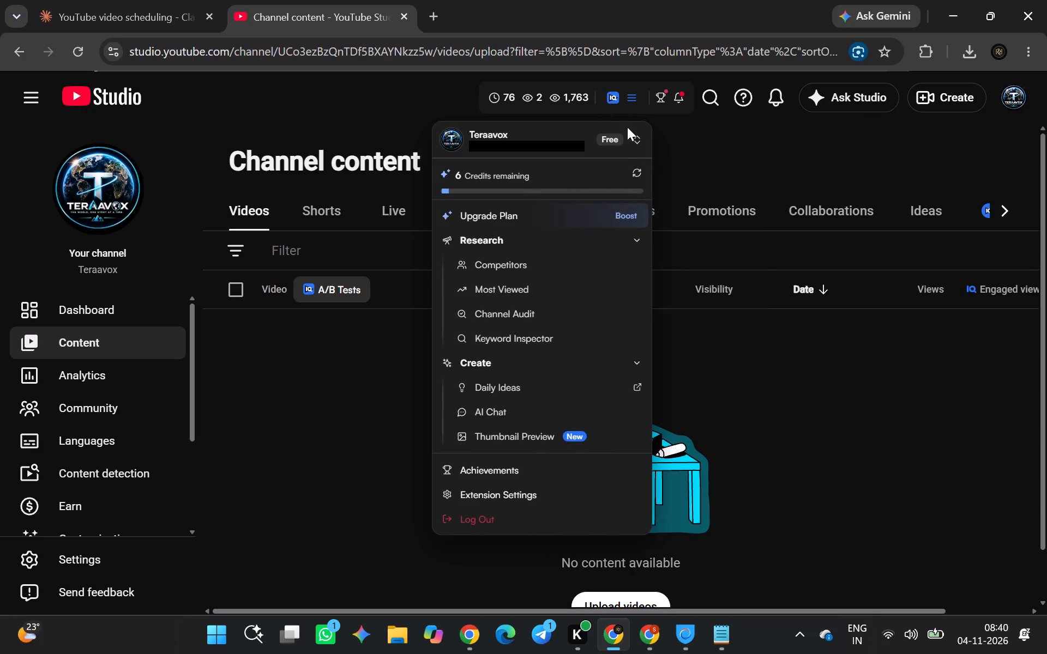
pyautogui.click(635, 173)
pyautogui.scroll(-1, 584, 460)
pyautogui.scroll(1, 584, 460)
# Look through the channel's vidIQ achievements and close them.
pyautogui.click(658, 96)
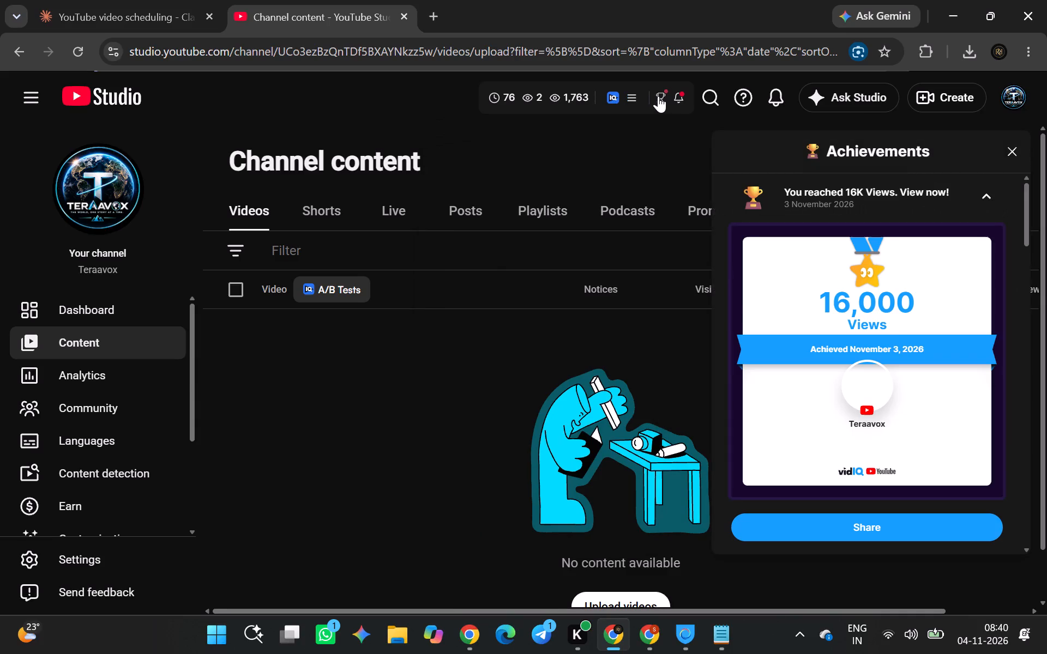
pyautogui.scroll(-1, 850, 396)
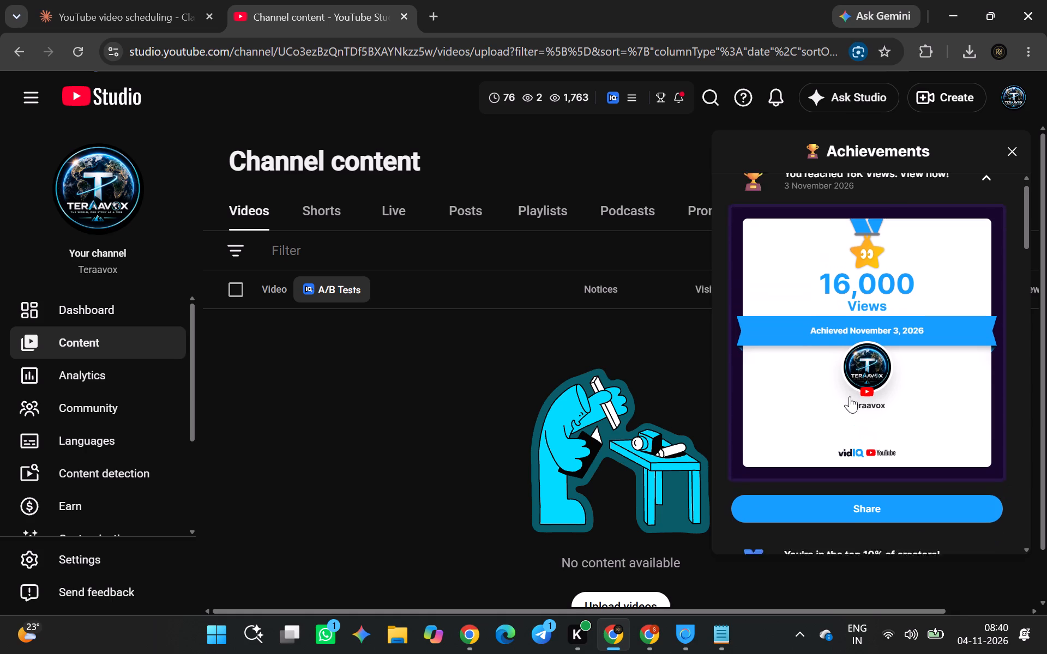
pyautogui.scroll(-4, 850, 396)
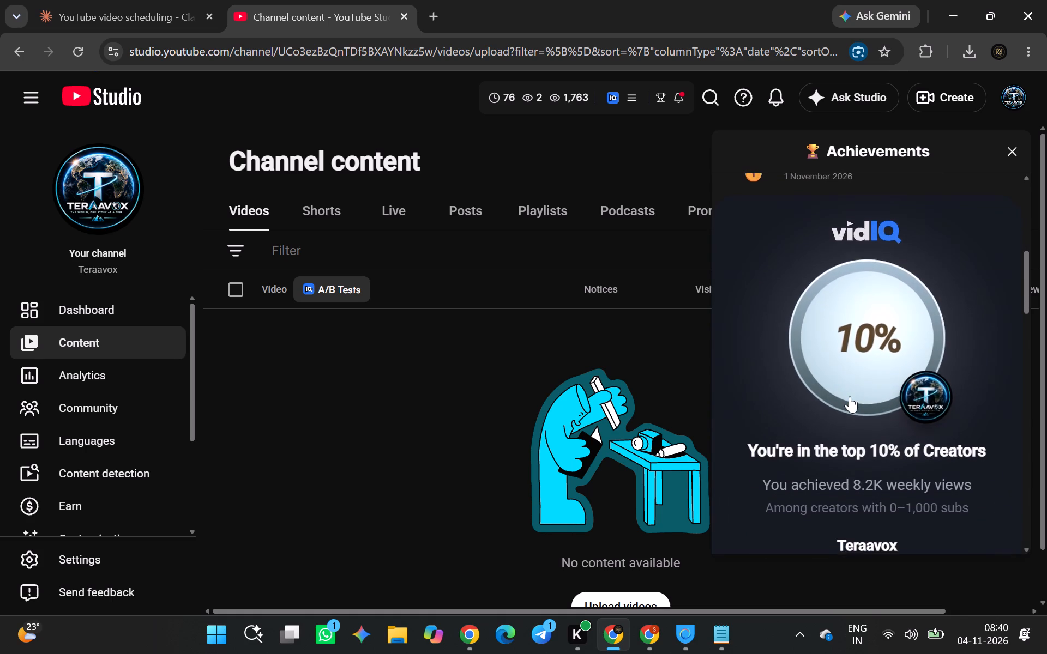
pyautogui.scroll(-7, 850, 396)
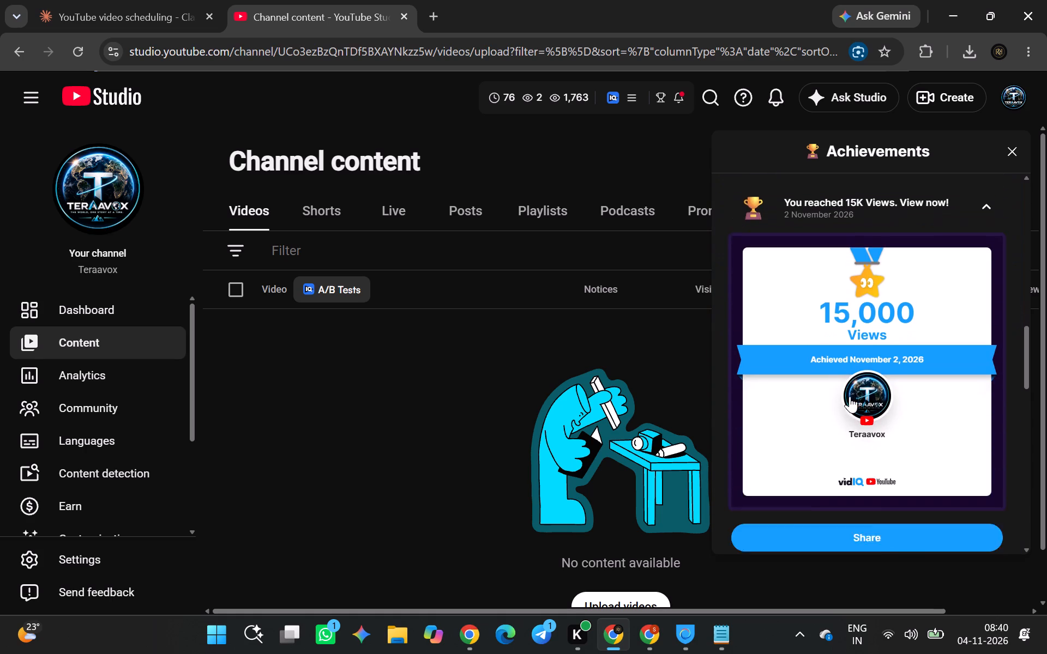
pyautogui.scroll(-3, 850, 396)
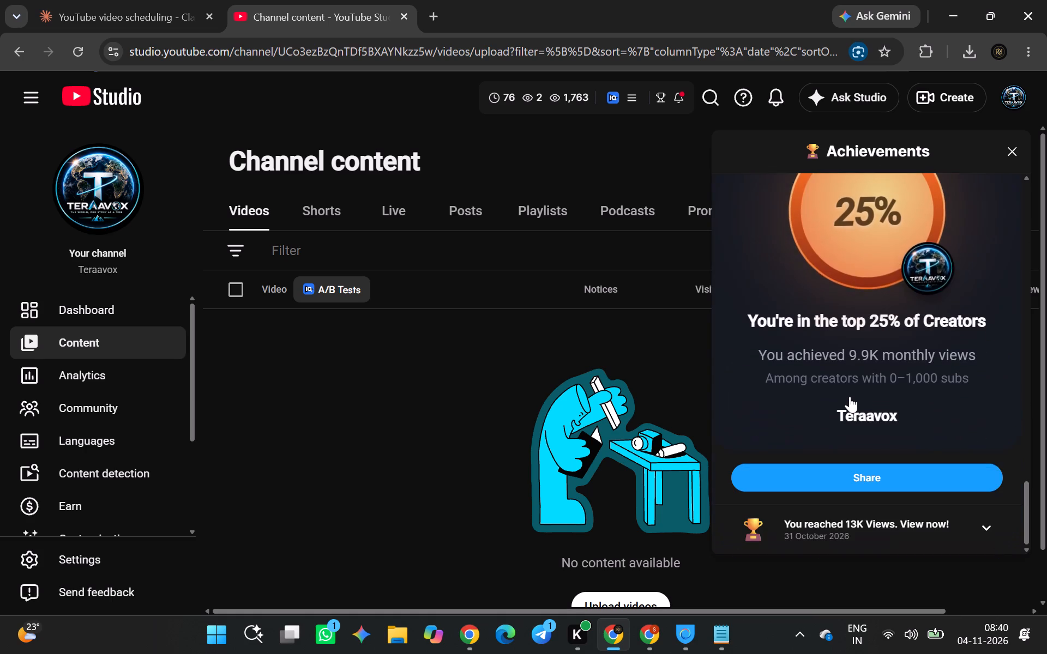
pyautogui.scroll(-5, 850, 396)
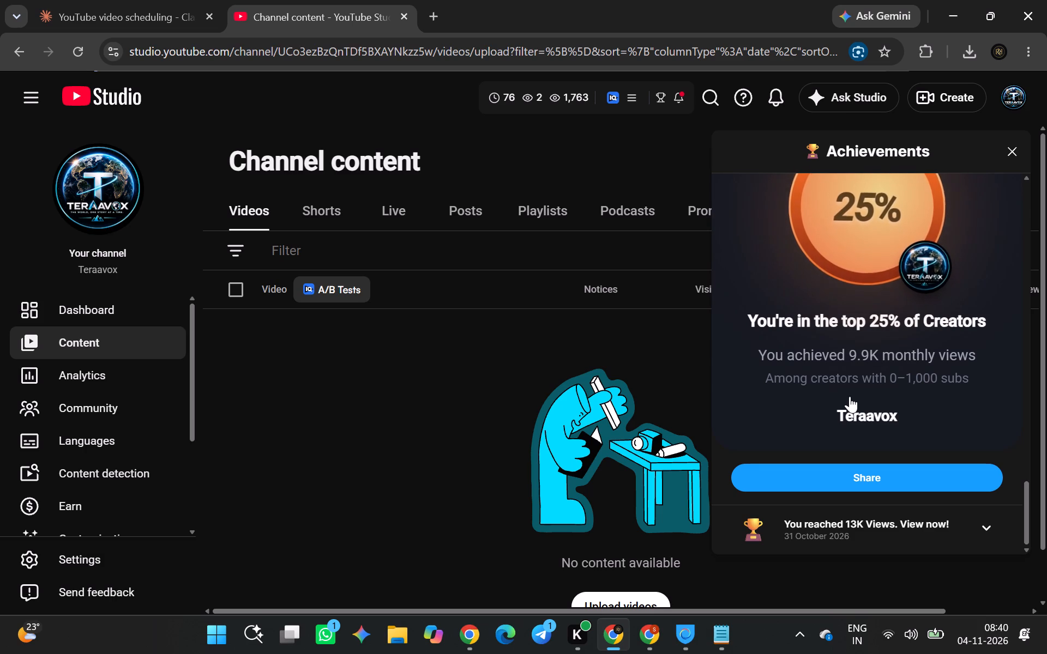
pyautogui.scroll(-1, 850, 396)
pyautogui.scroll(14, 850, 396)
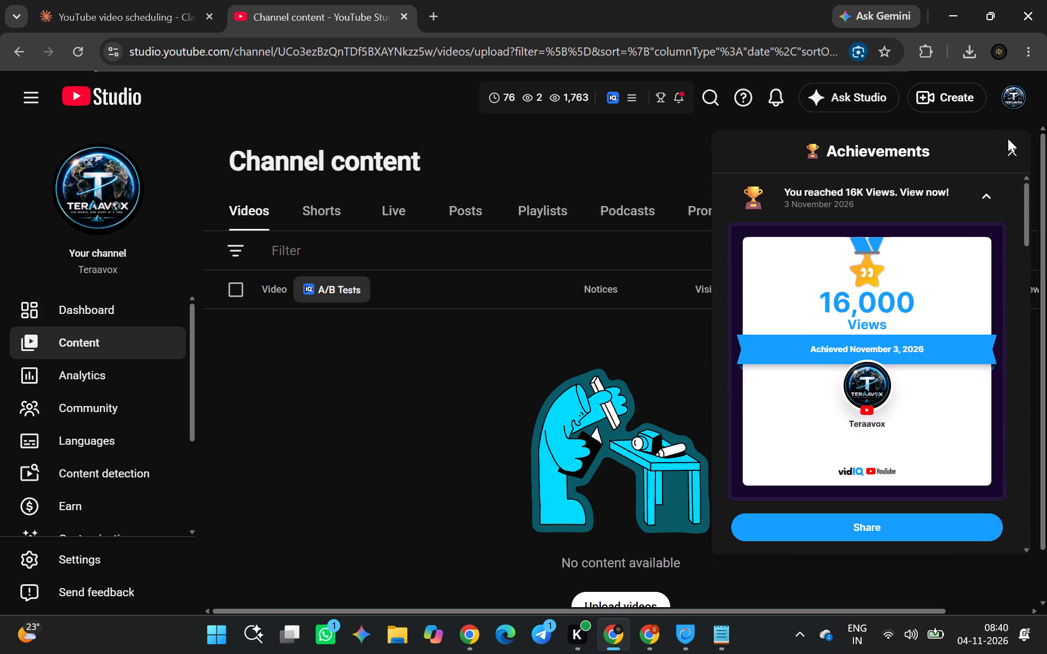
pyautogui.click(1007, 158)
pyautogui.click(1012, 153)
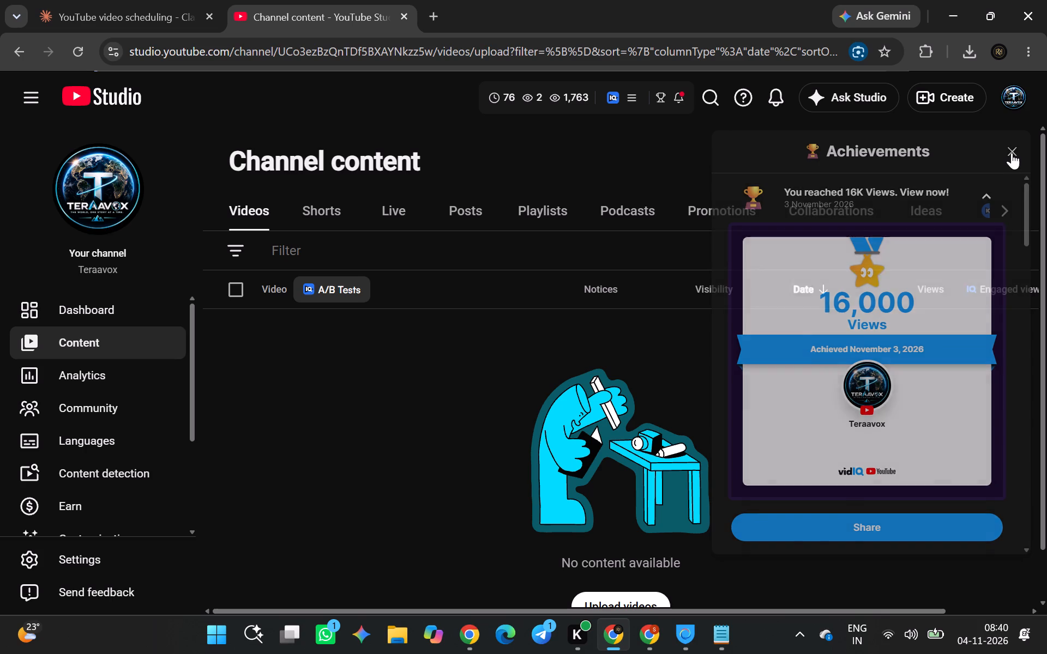
# Open vidIQ's Optimize page from the channel content, dismiss the credits reward notice, and look over the listed Shorts.
pyautogui.hscroll(-2, 948, 204)
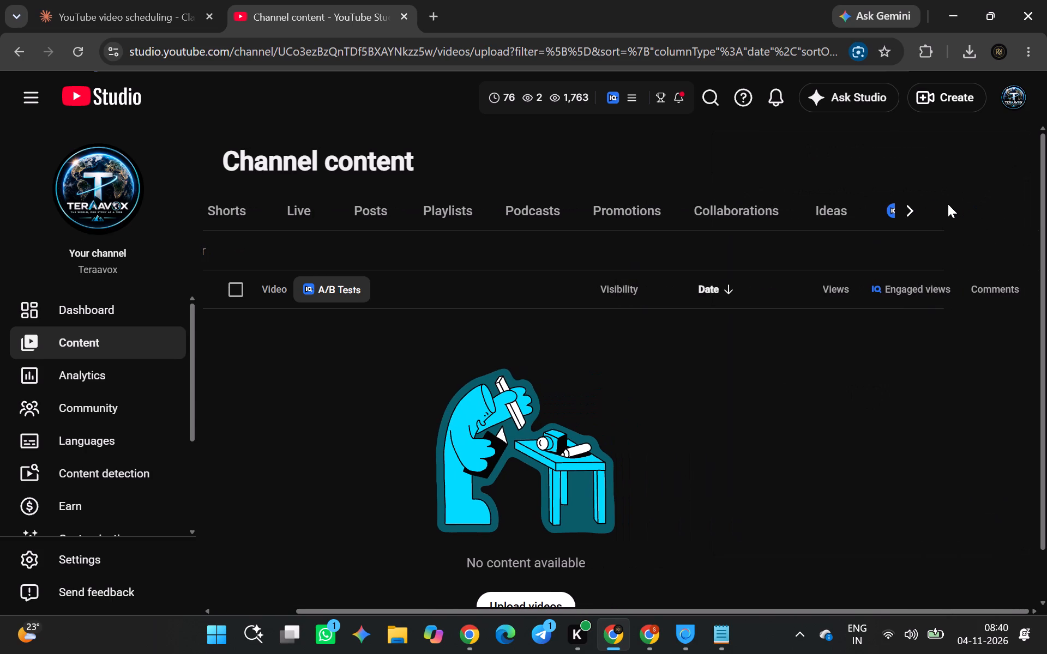
pyautogui.click(908, 214)
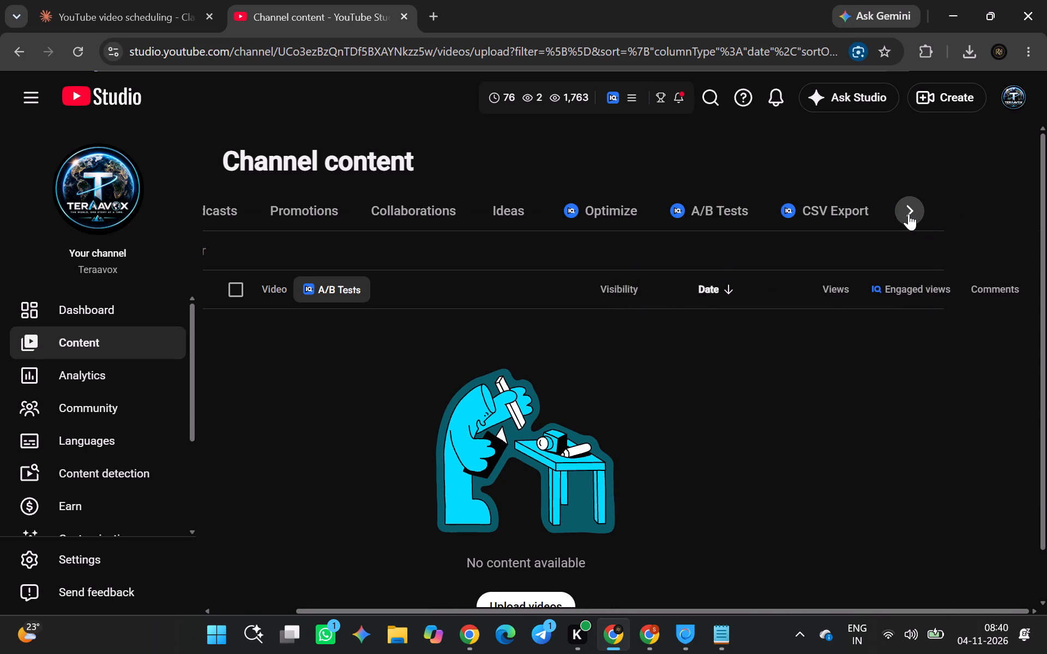
pyautogui.click(623, 221)
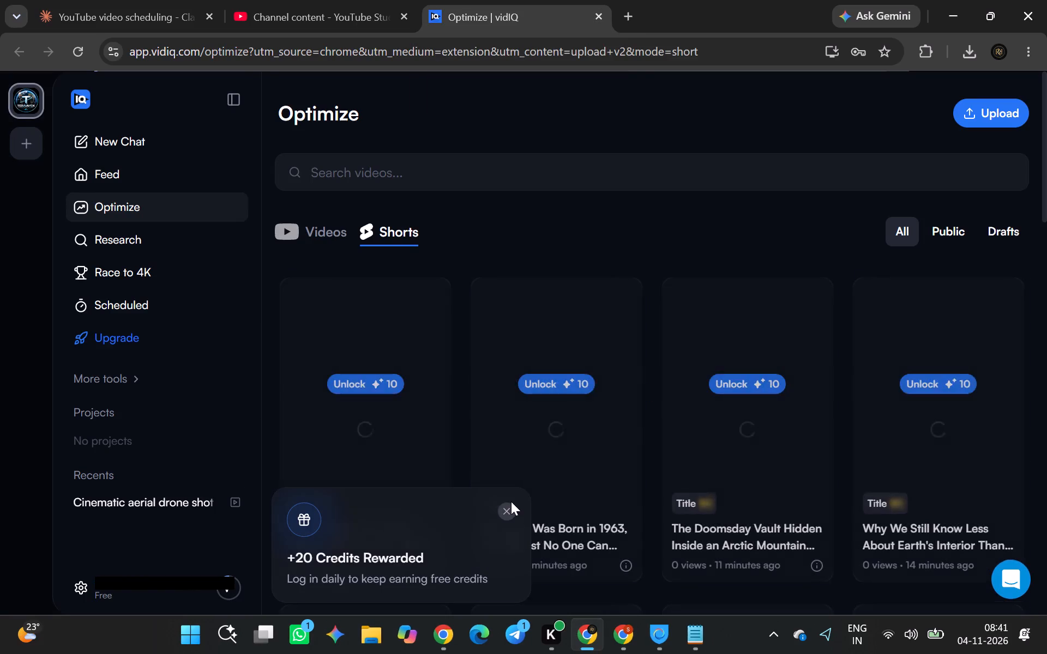
pyautogui.click(506, 507)
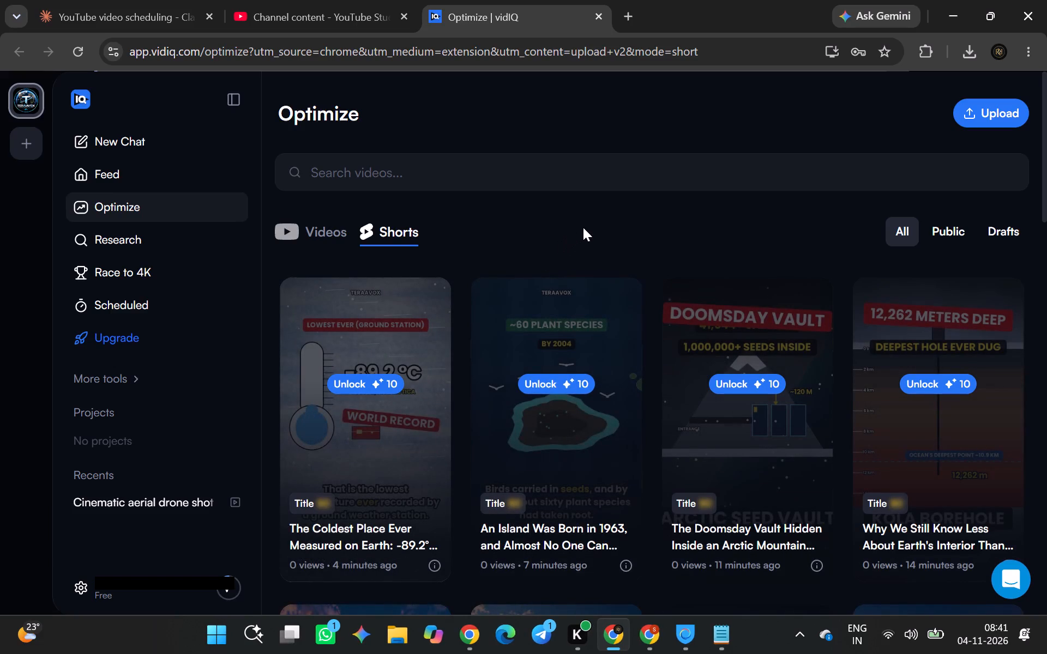
pyautogui.scroll(-6, 583, 227)
pyautogui.scroll(1, 583, 227)
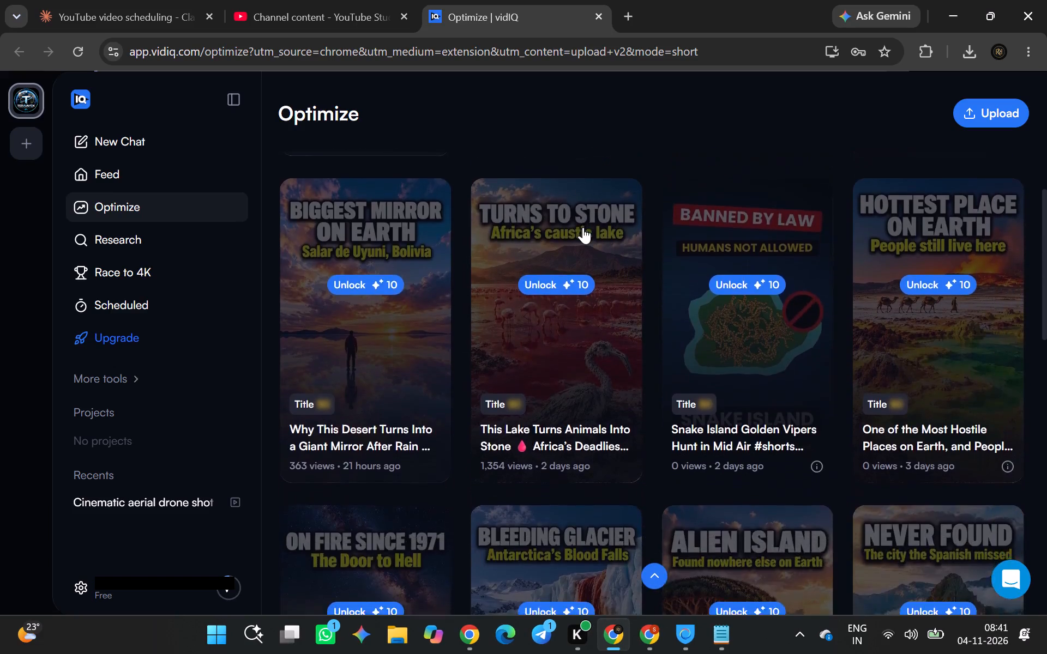
pyautogui.scroll(1, 583, 227)
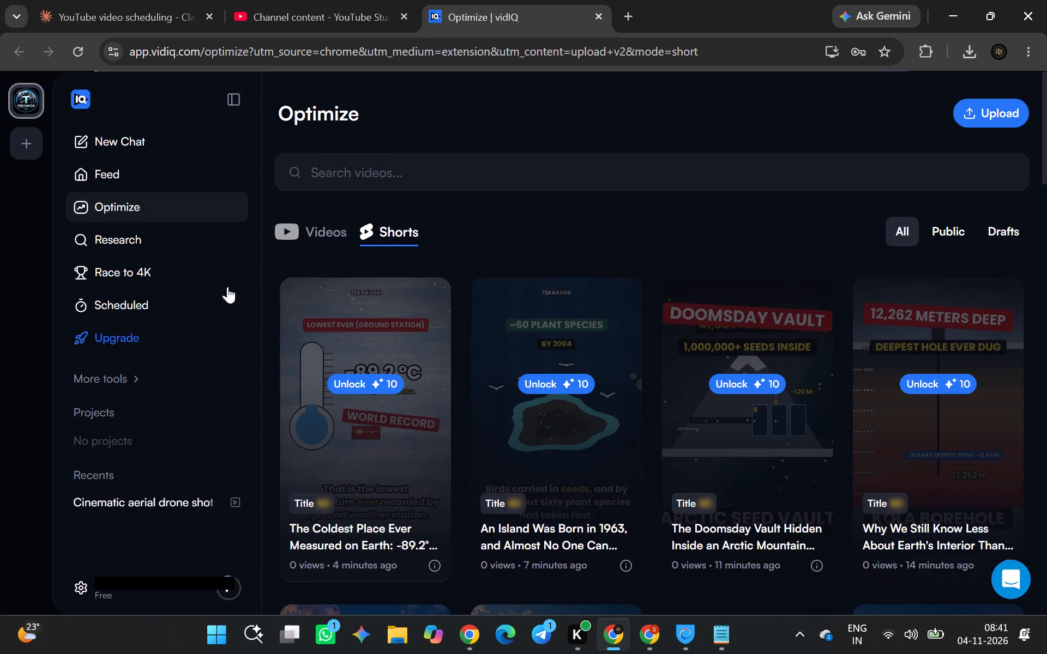
# Enrol the Teraavox channel in vidIQ's Race to 4K and request its place on the leaderboard.
pyautogui.click(154, 274)
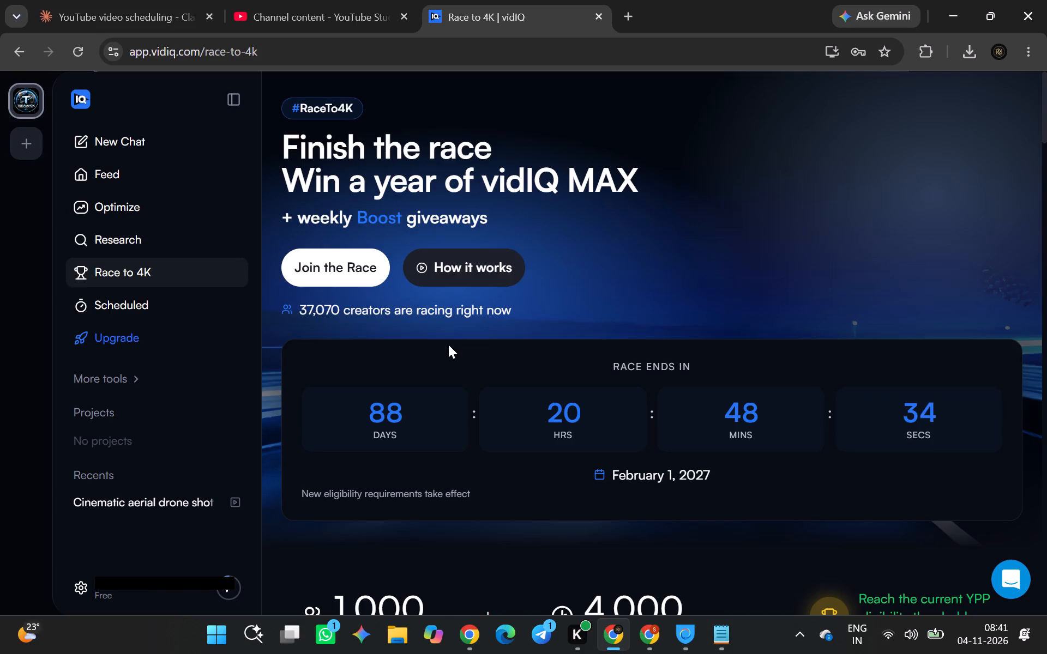
pyautogui.click(350, 274)
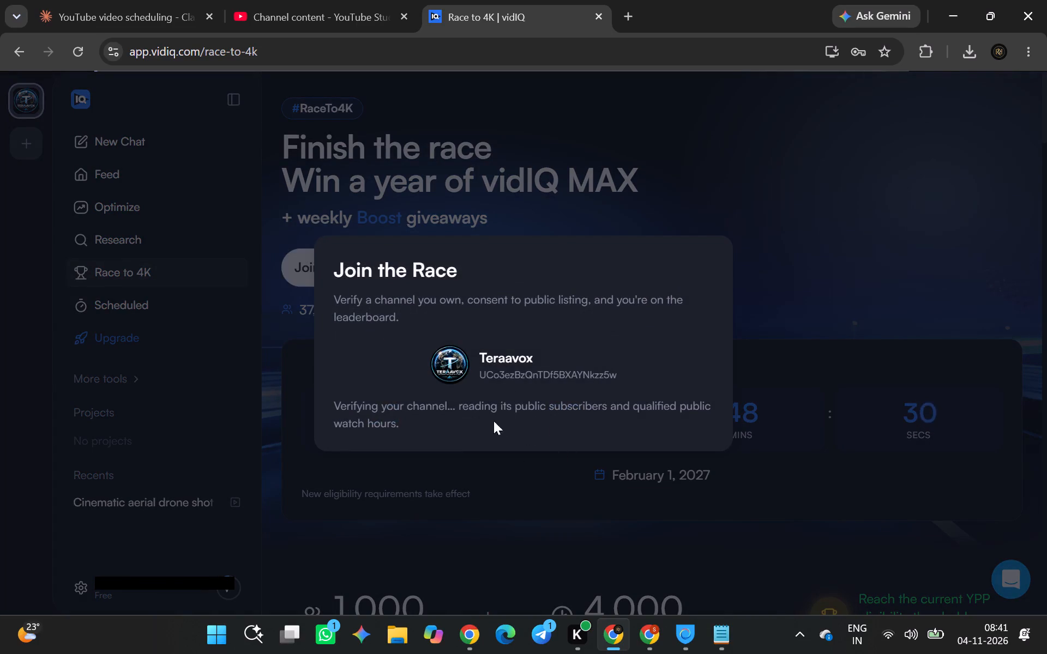
pyautogui.click(474, 385)
pyautogui.click(485, 450)
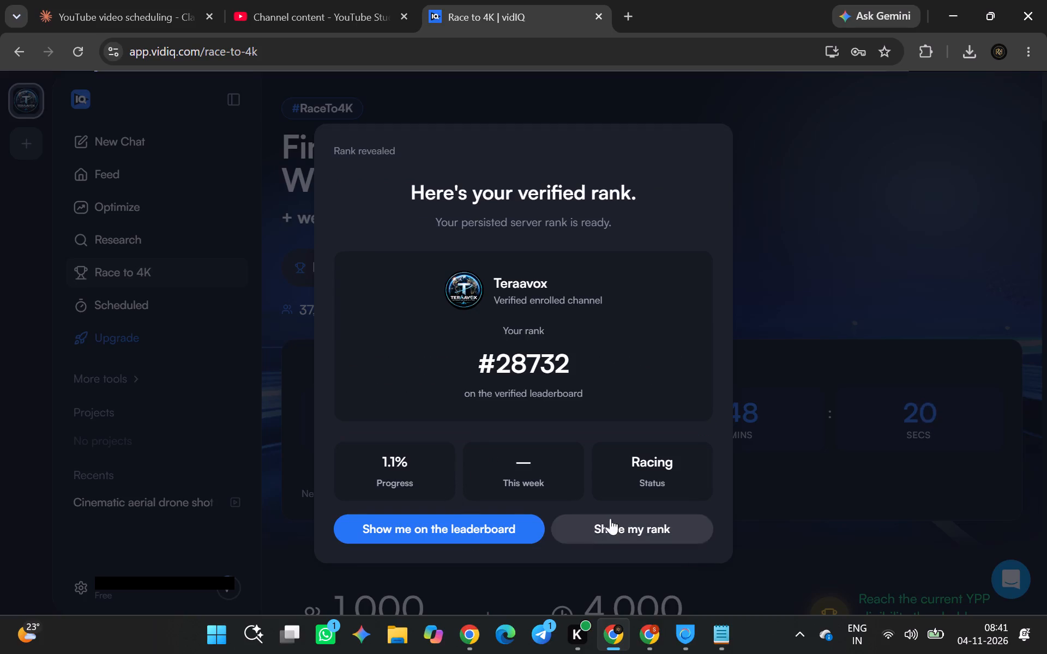
pyautogui.click(796, 240)
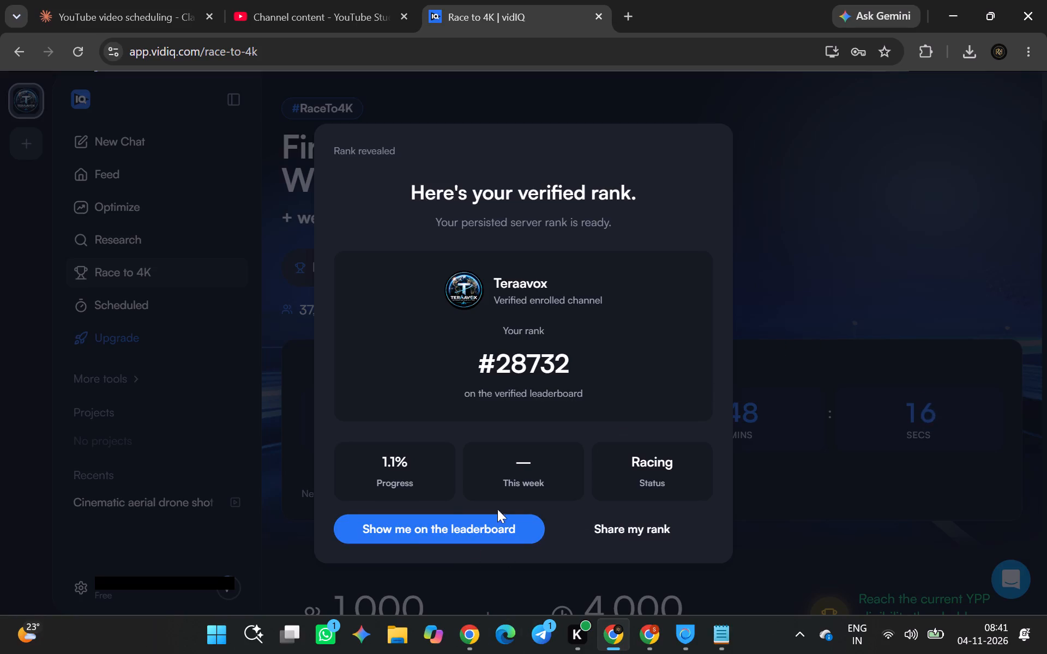
pyautogui.click(430, 522)
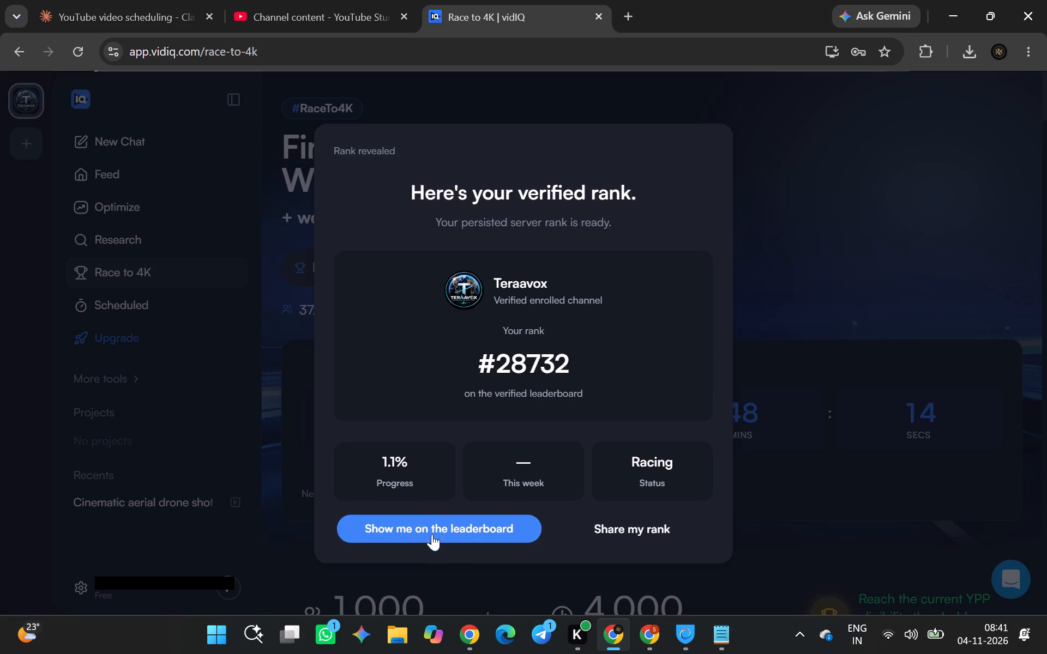
# Switch to Telegram.
pyautogui.click(550, 636)
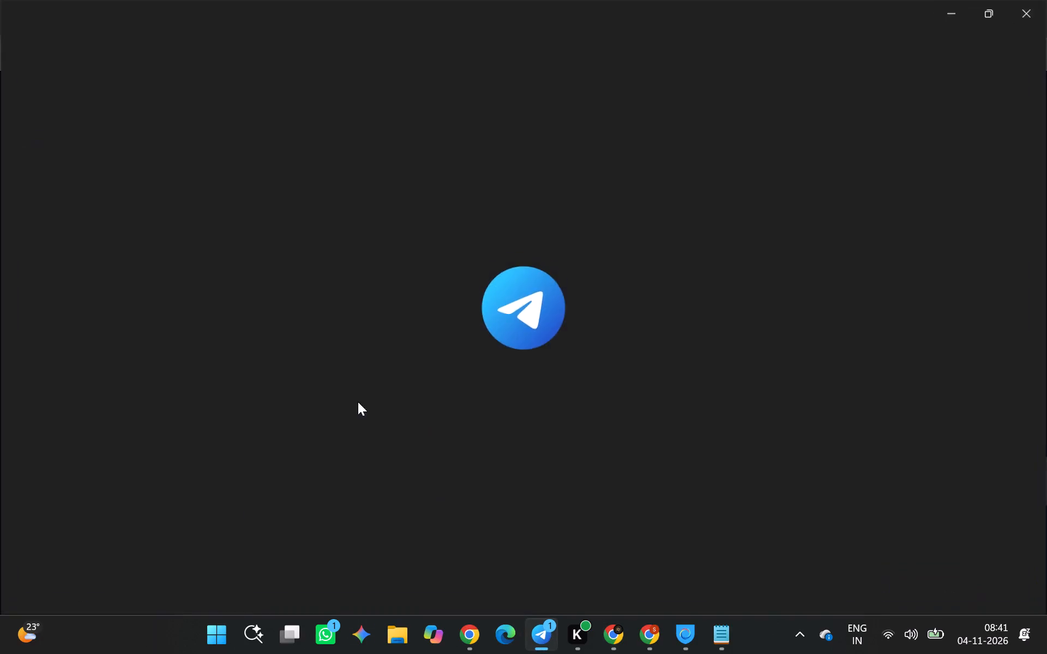